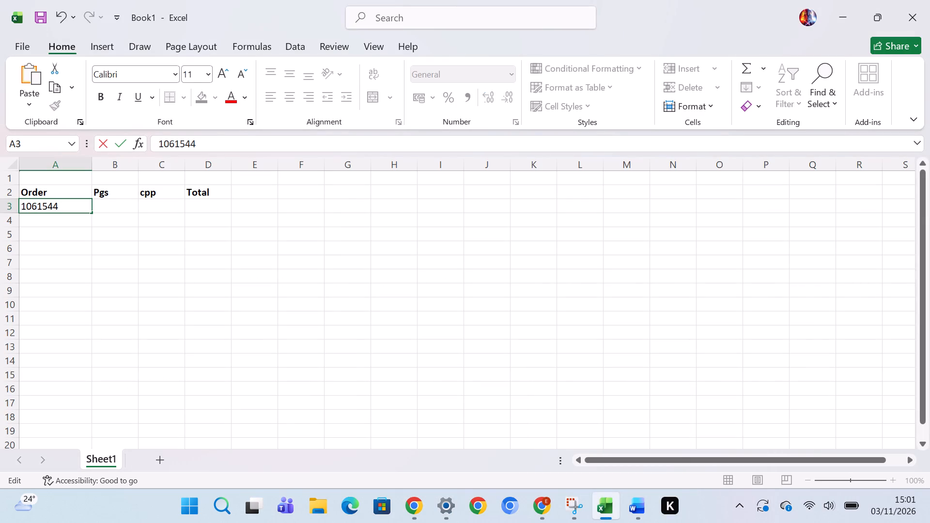
triple_click(108, 204)
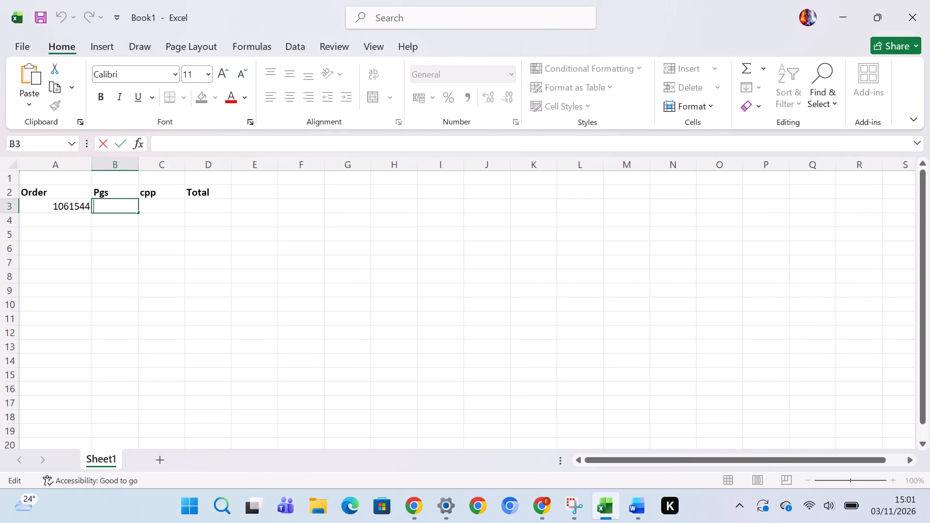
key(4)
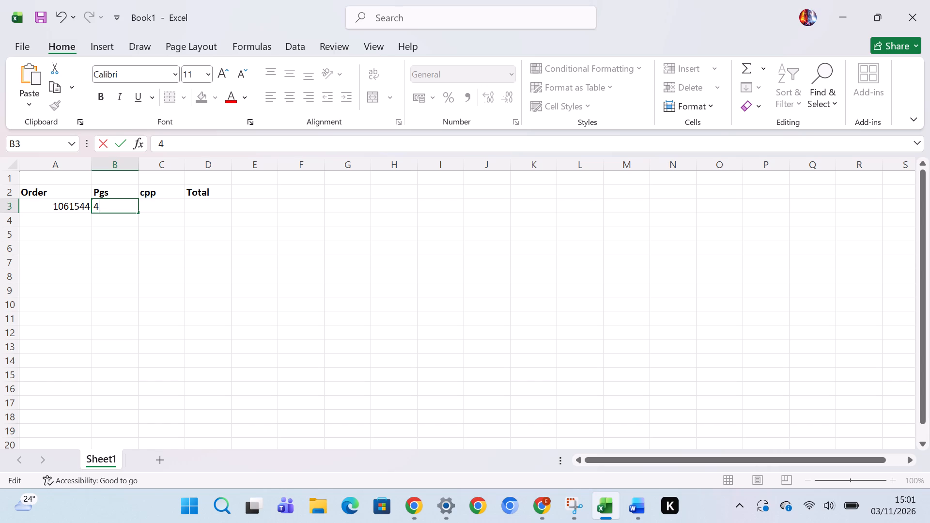
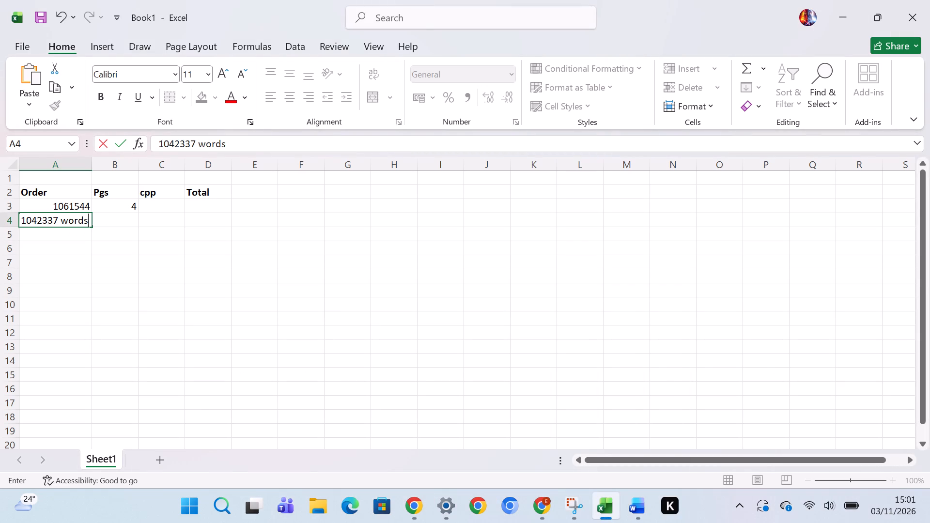
key(ctrl+z)
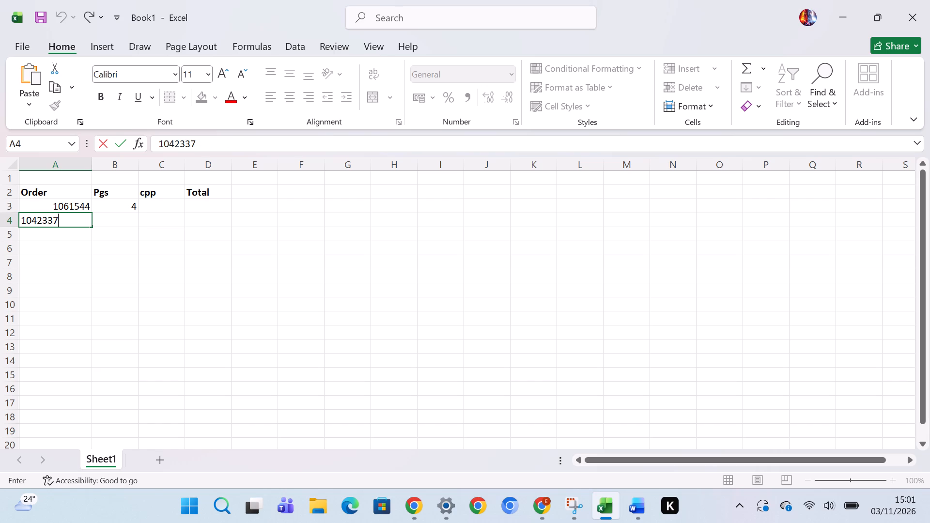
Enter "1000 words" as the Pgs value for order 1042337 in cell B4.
double_click(123, 218)
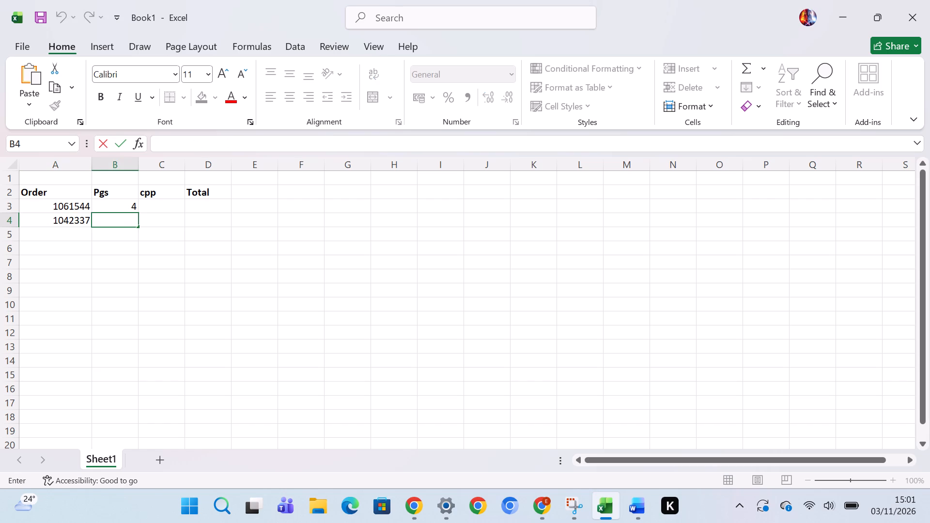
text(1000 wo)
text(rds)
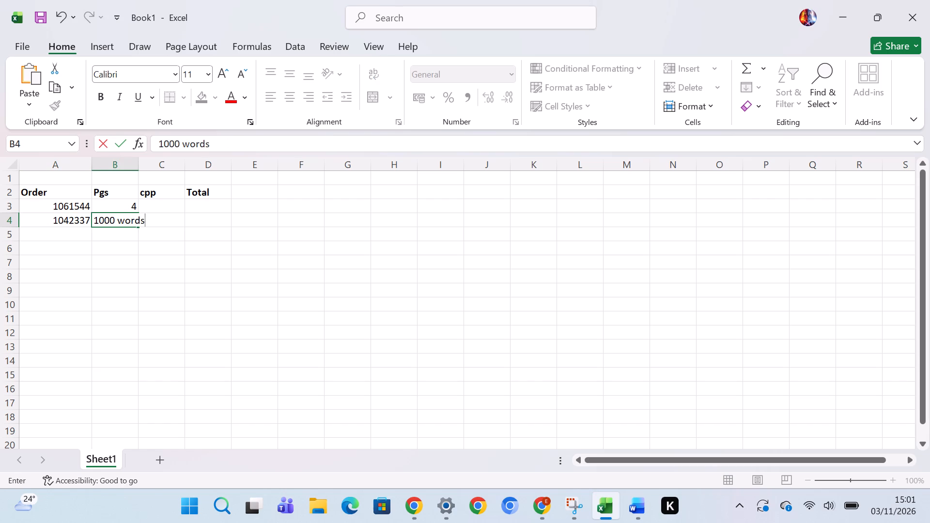
click(221, 219)
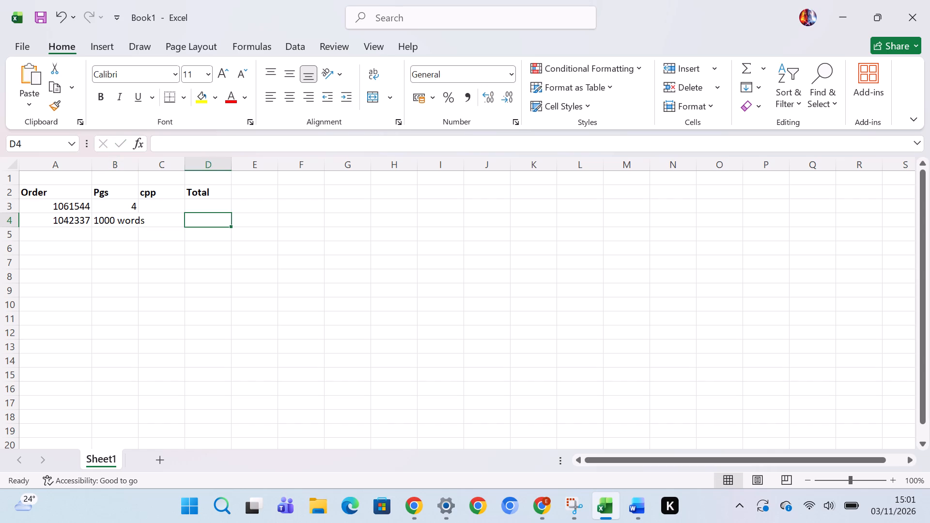
Widen the Pgs column B so the "1000 words" entry fits inside it.
drag(140, 161, 170, 161)
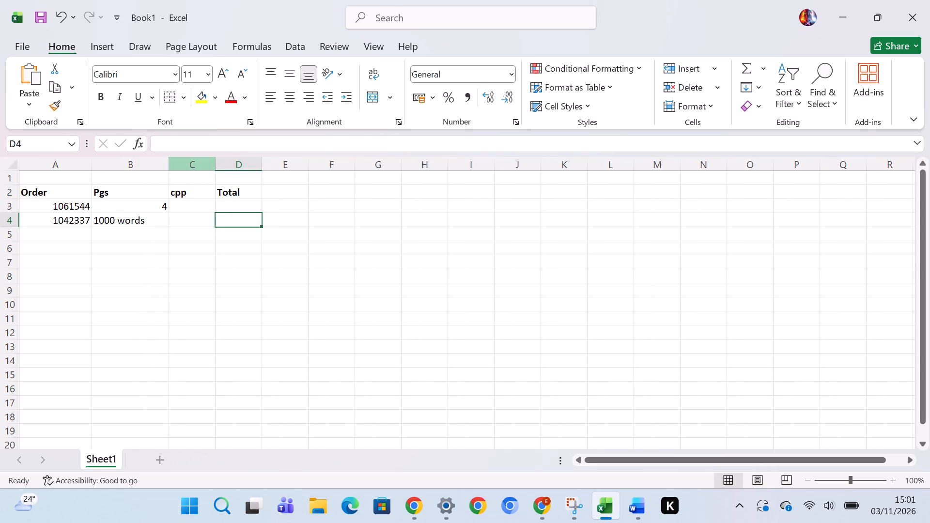
double_click(62, 234)
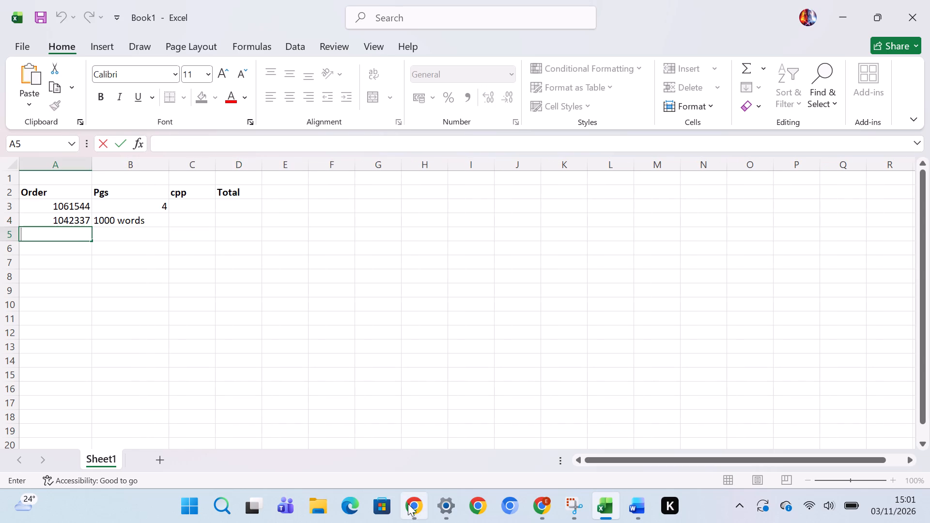
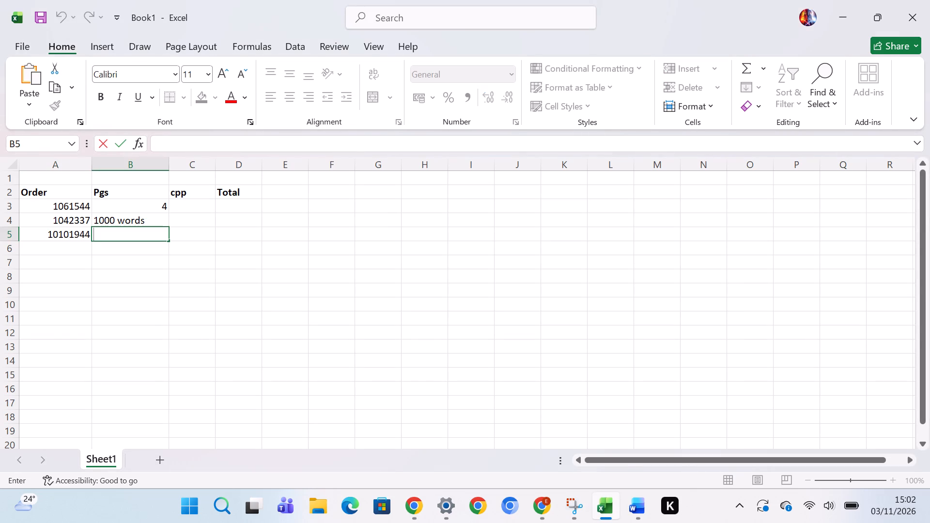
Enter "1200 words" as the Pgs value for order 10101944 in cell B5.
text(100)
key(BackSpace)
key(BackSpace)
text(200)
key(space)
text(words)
double_click(74, 250)
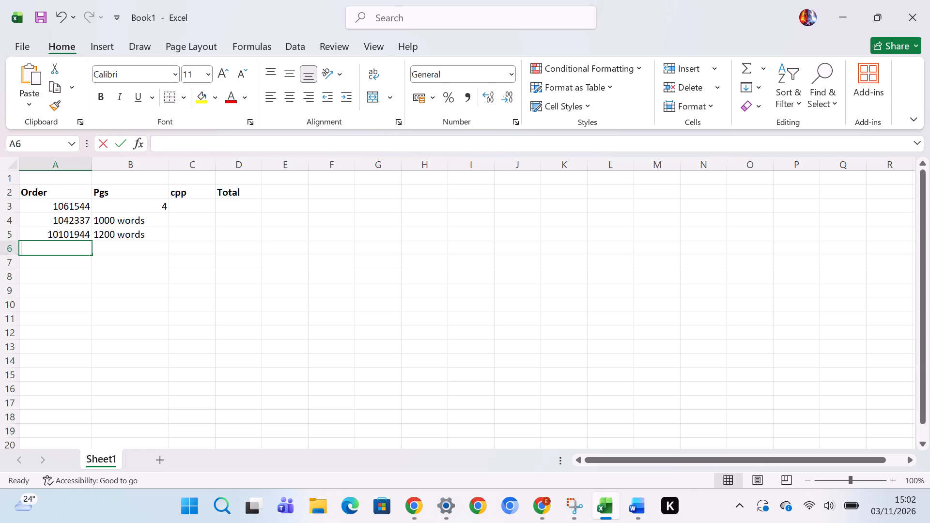
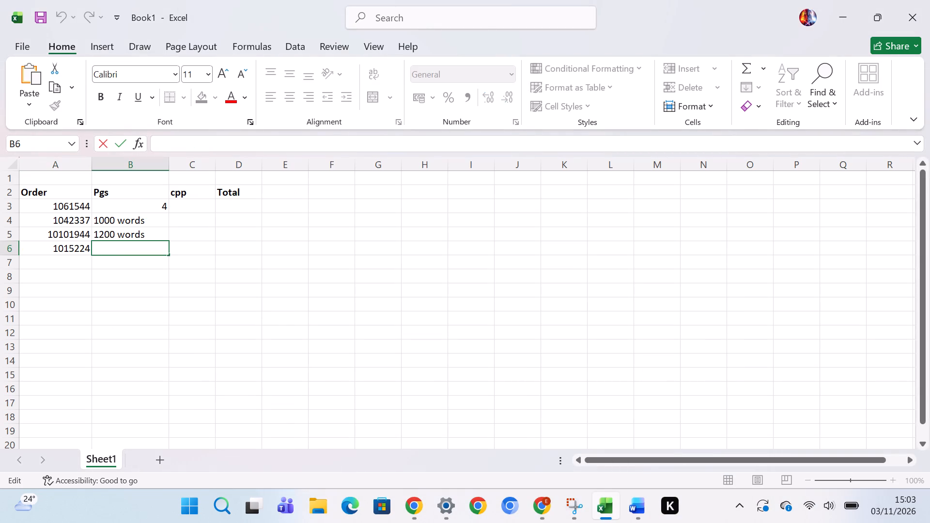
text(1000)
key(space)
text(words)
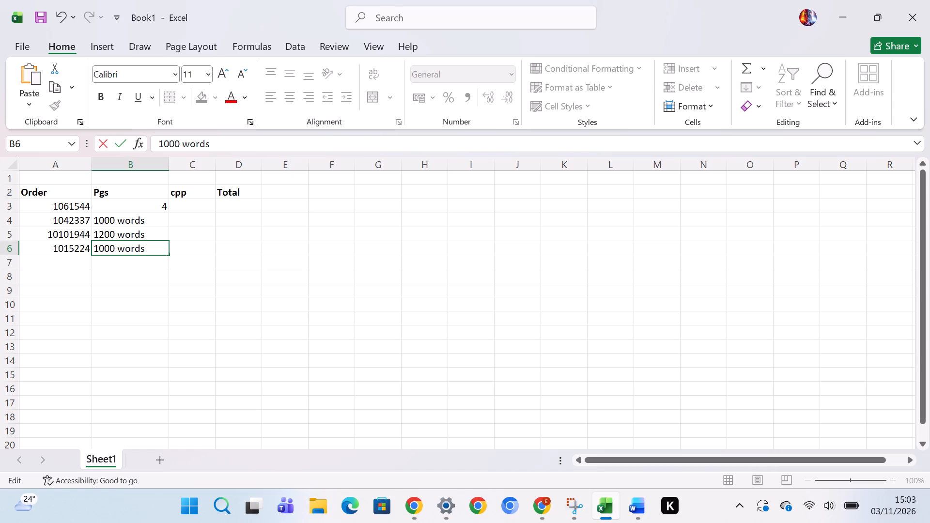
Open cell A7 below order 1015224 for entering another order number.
triple_click(64, 262)
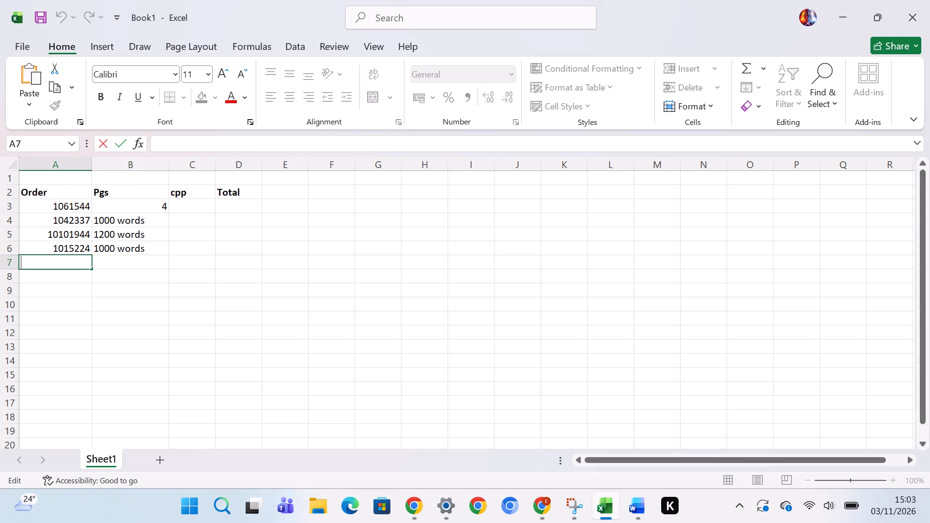
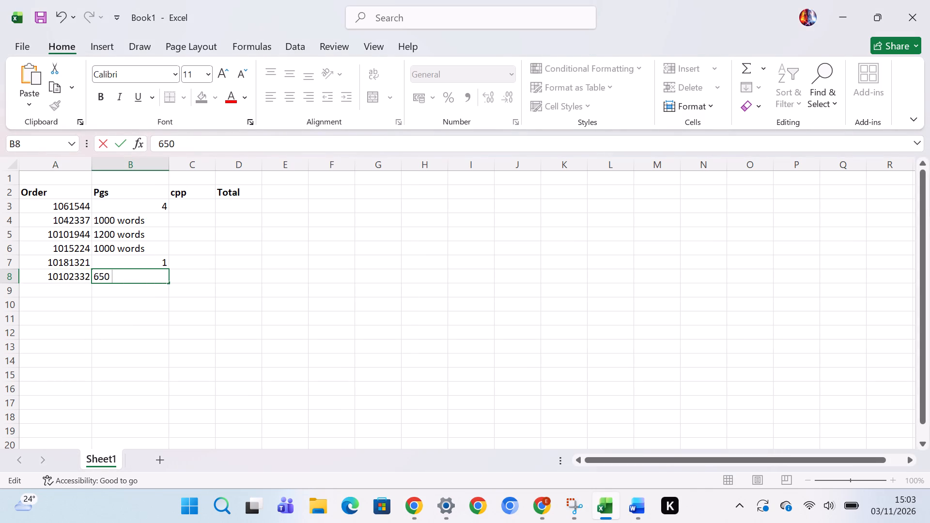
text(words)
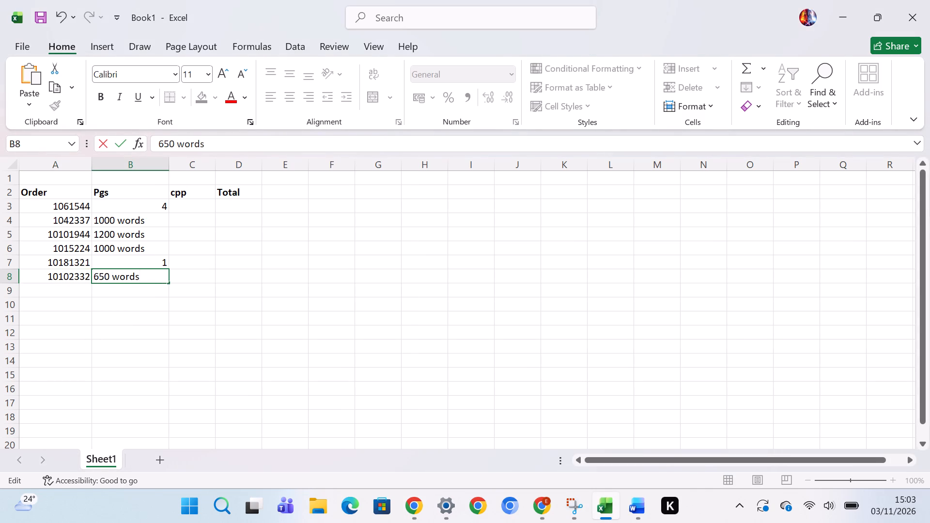
triple_click(65, 288)
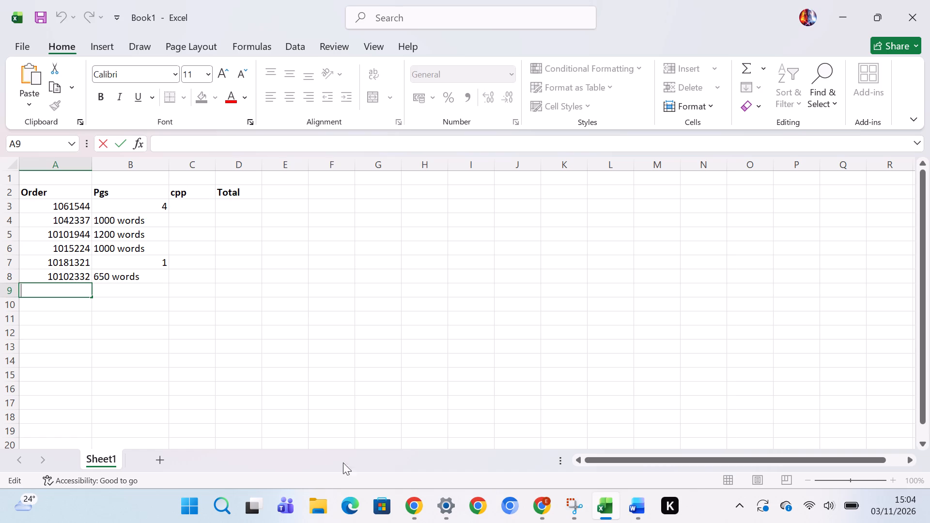
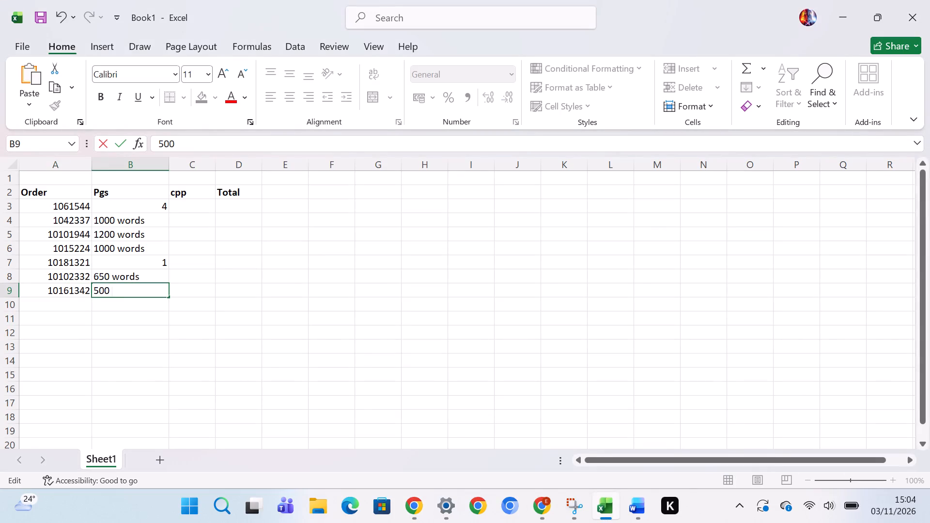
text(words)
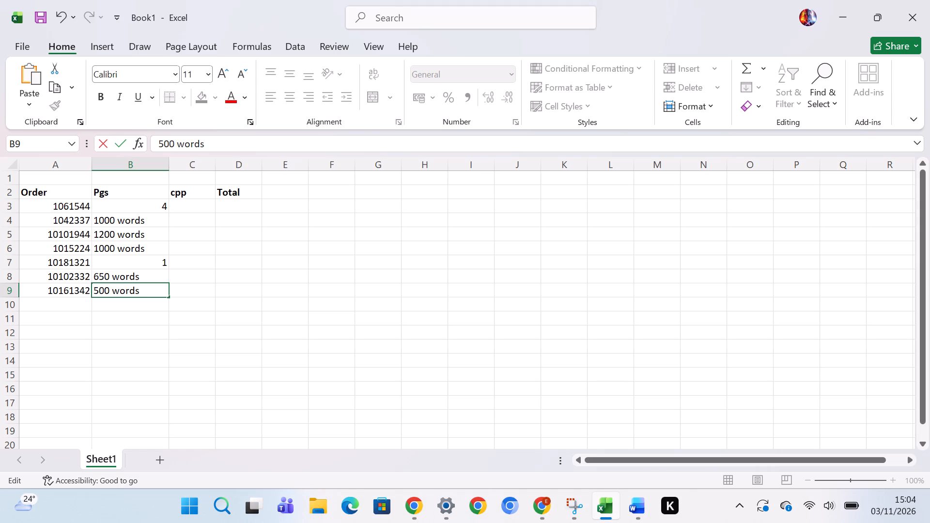
double_click(80, 305)
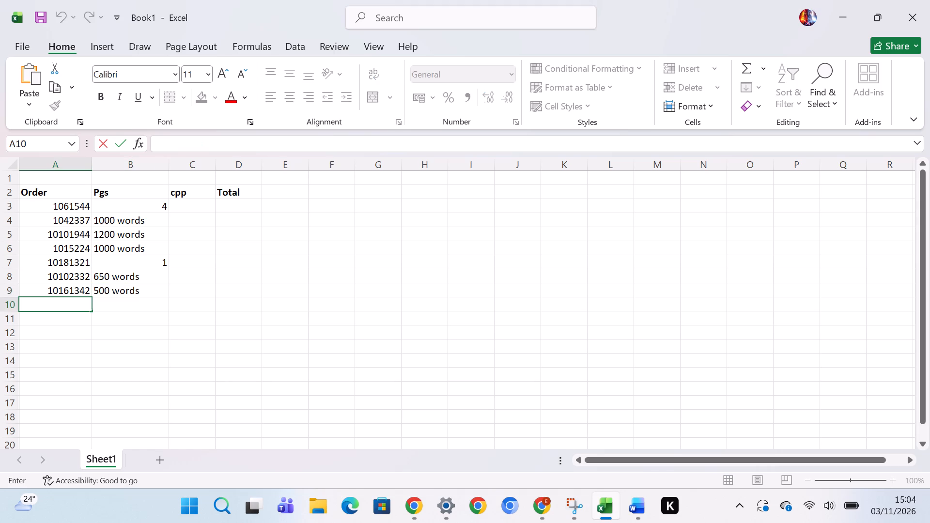
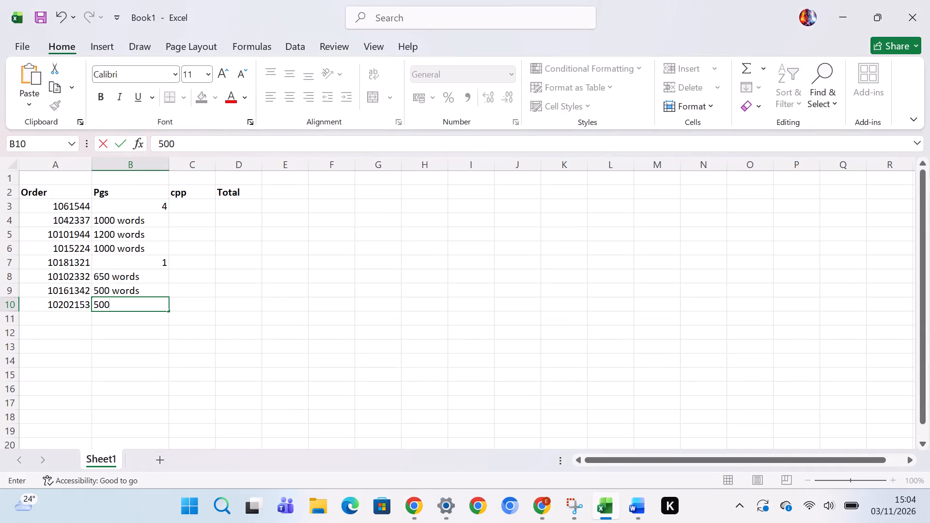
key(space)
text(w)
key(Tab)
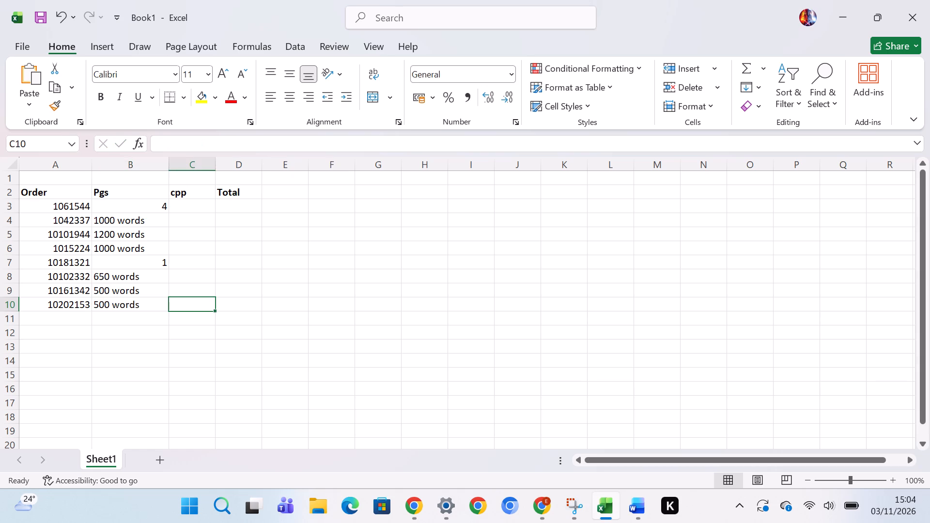
double_click(71, 325)
double_click(72, 316)
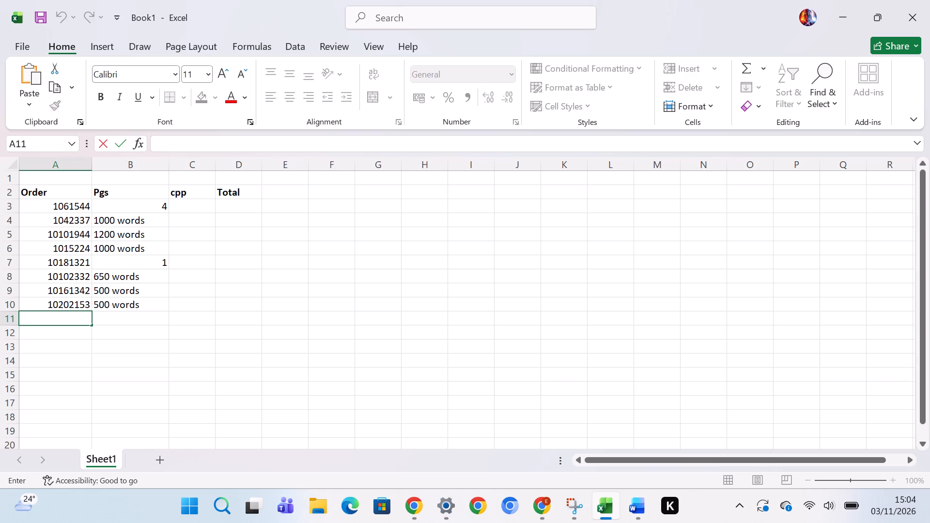
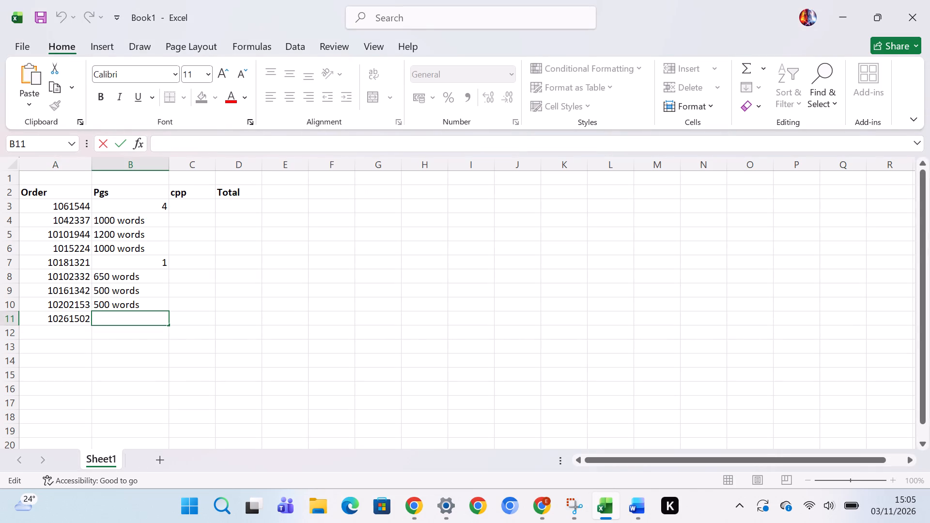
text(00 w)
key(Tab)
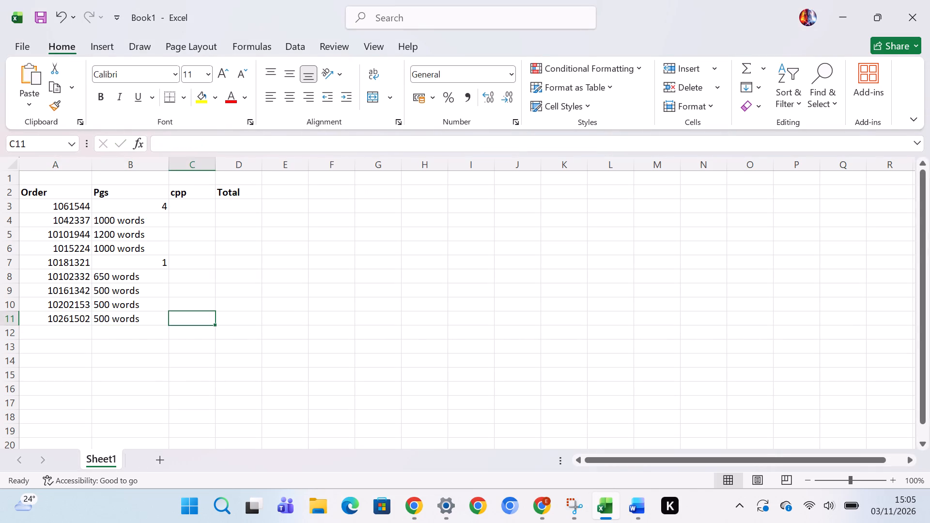
double_click(79, 332)
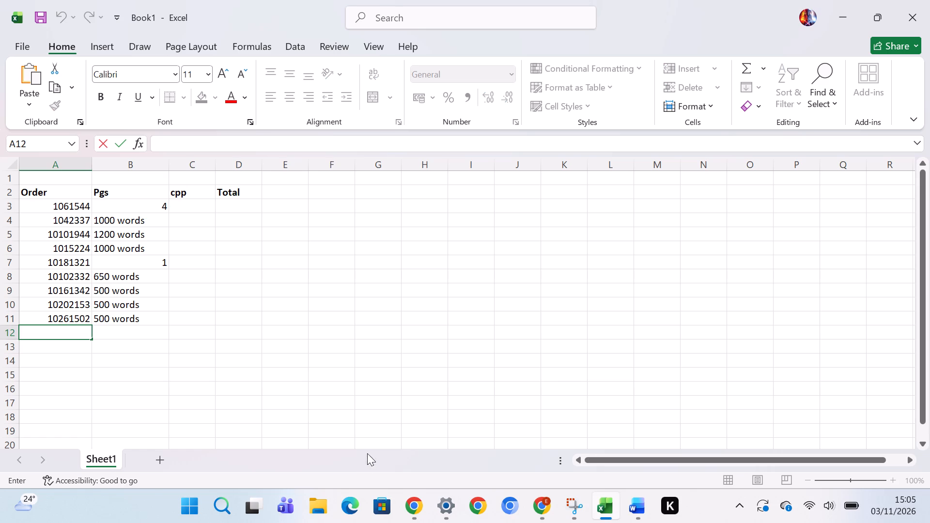
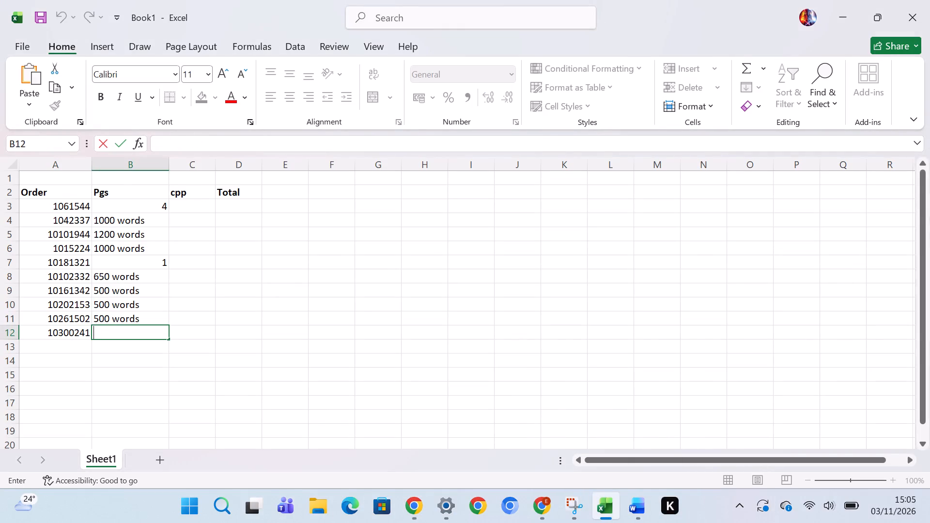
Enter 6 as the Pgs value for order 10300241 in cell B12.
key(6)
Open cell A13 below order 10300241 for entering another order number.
double_click(69, 346)
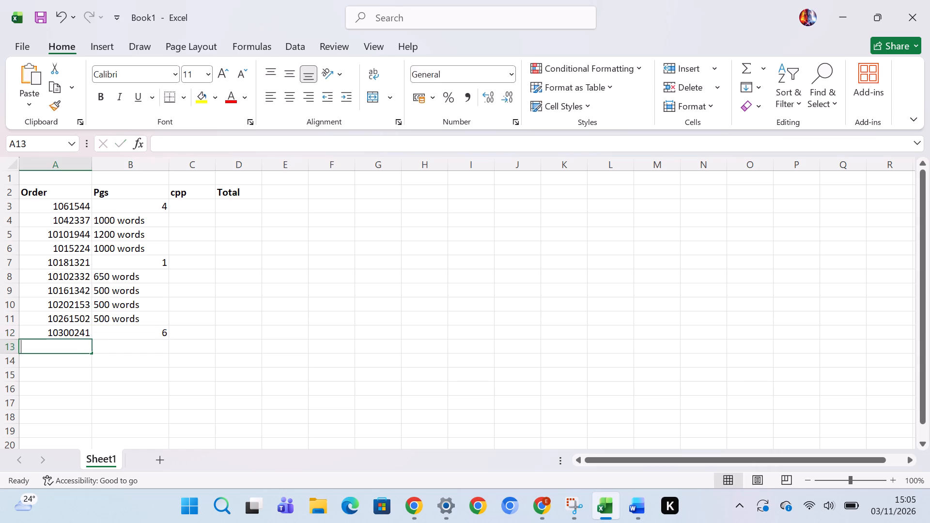
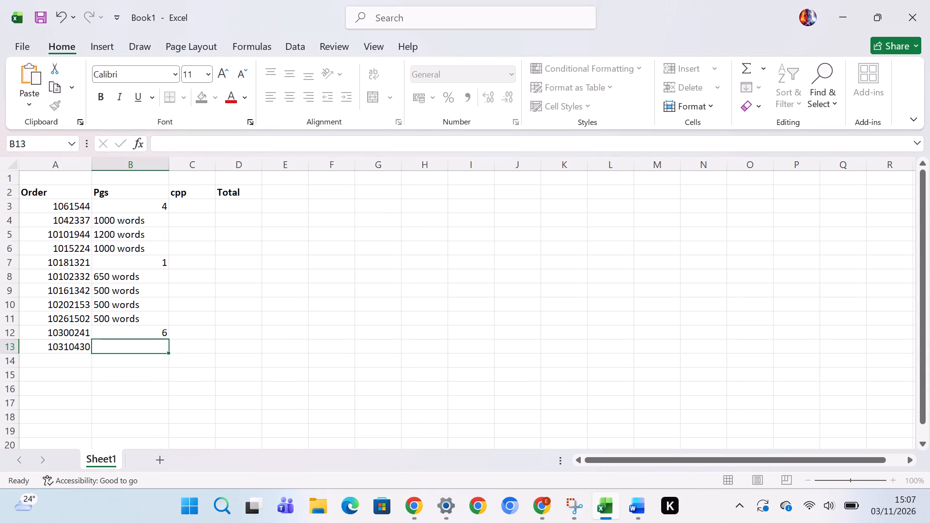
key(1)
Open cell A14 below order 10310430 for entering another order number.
triple_click(75, 357)
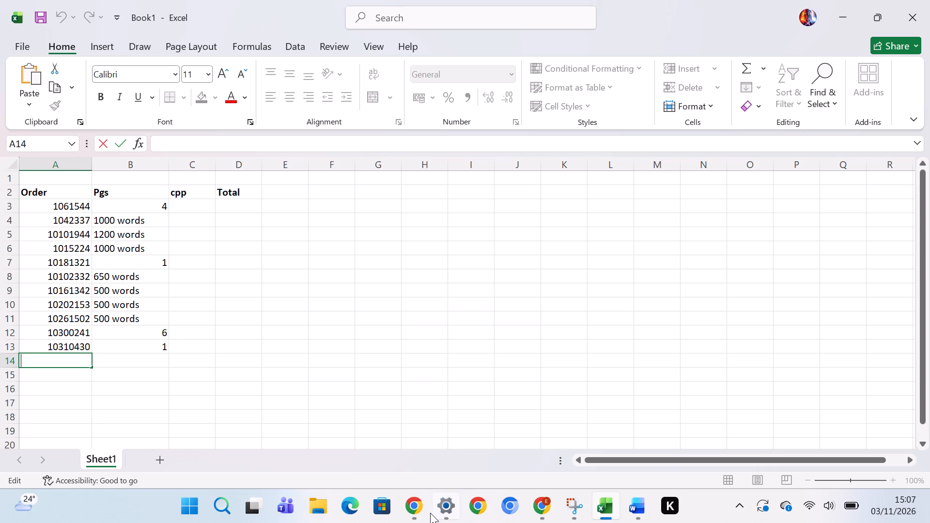
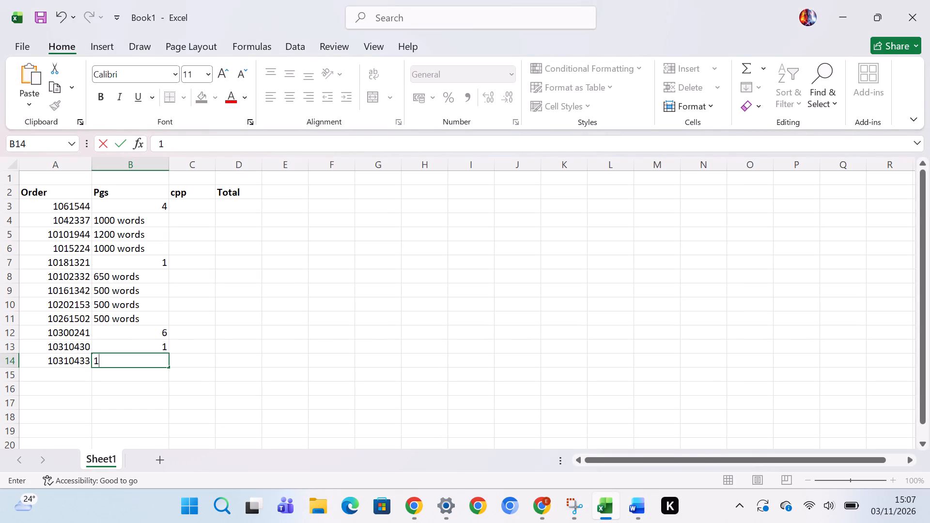
double_click(59, 376)
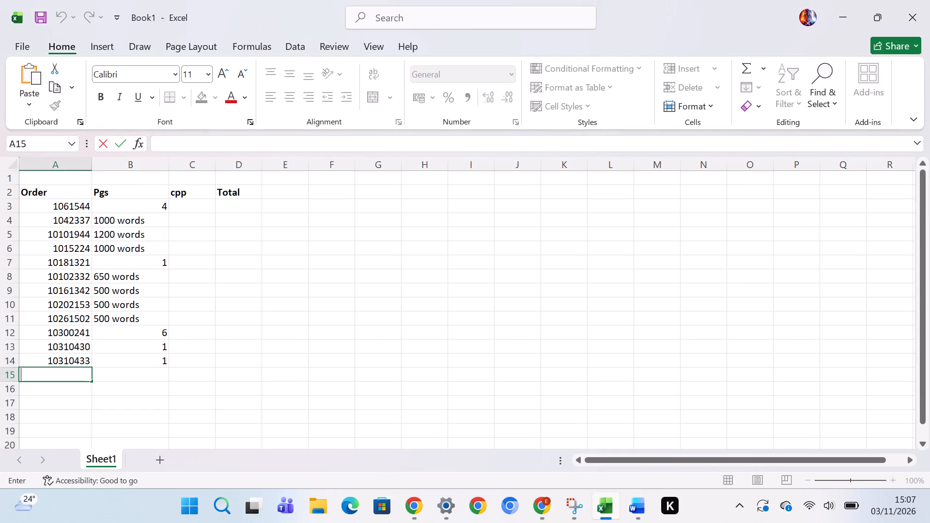
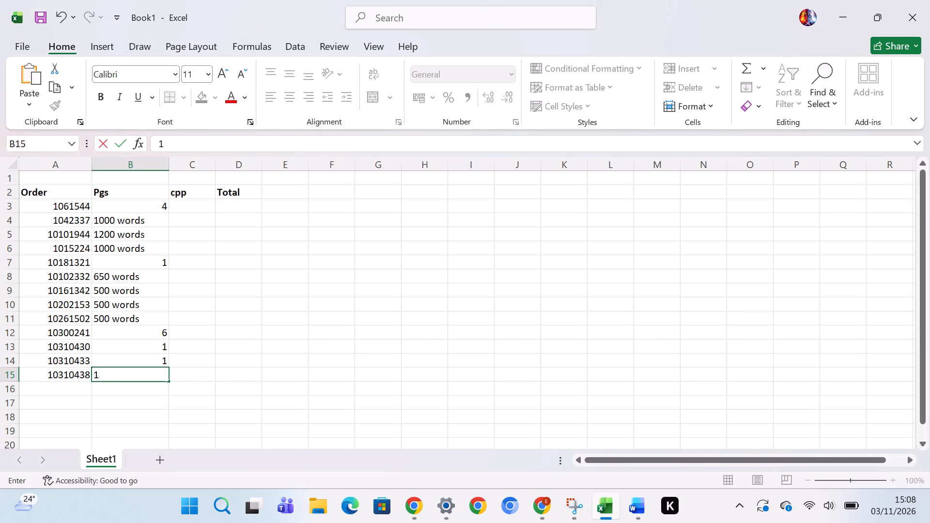
double_click(65, 389)
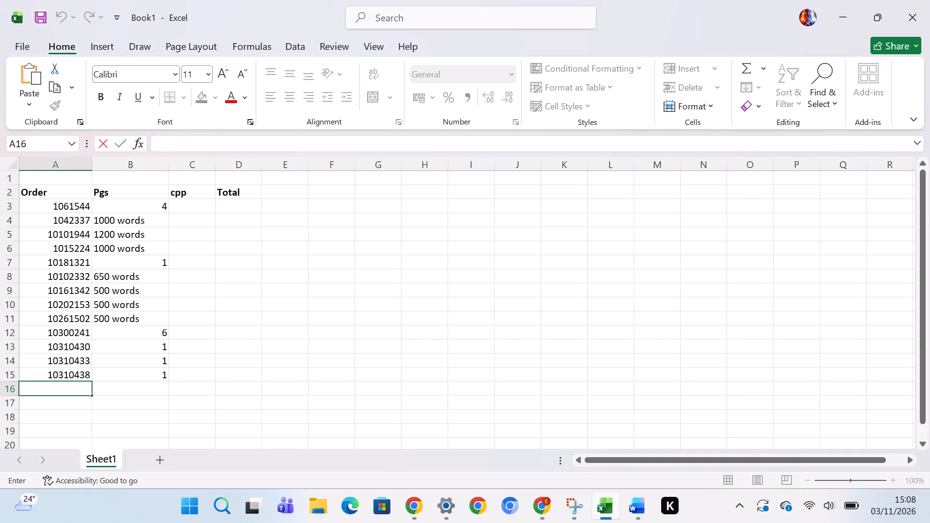
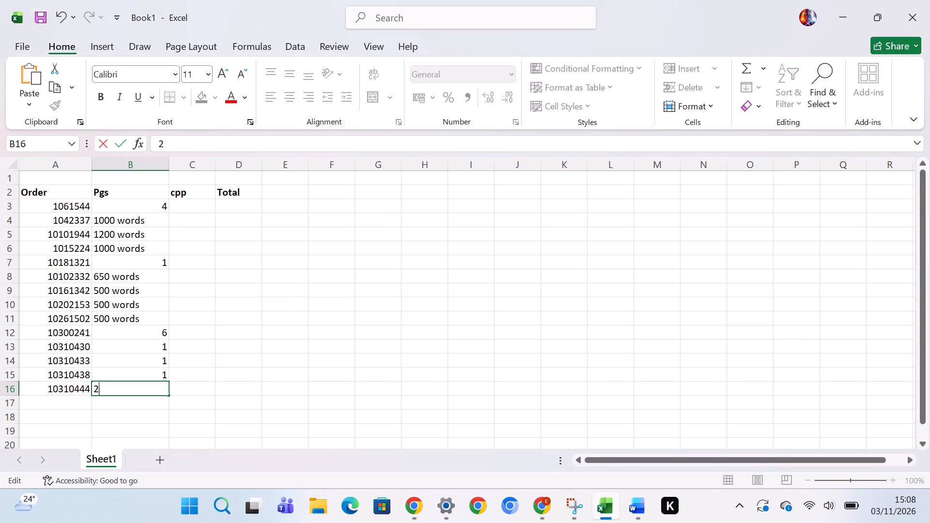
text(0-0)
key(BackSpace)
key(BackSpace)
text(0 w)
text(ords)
double_click(76, 405)
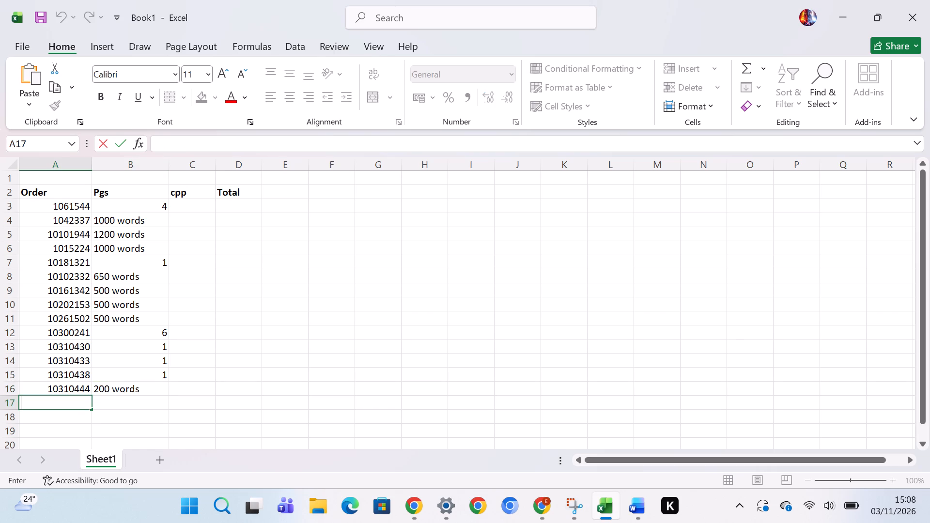
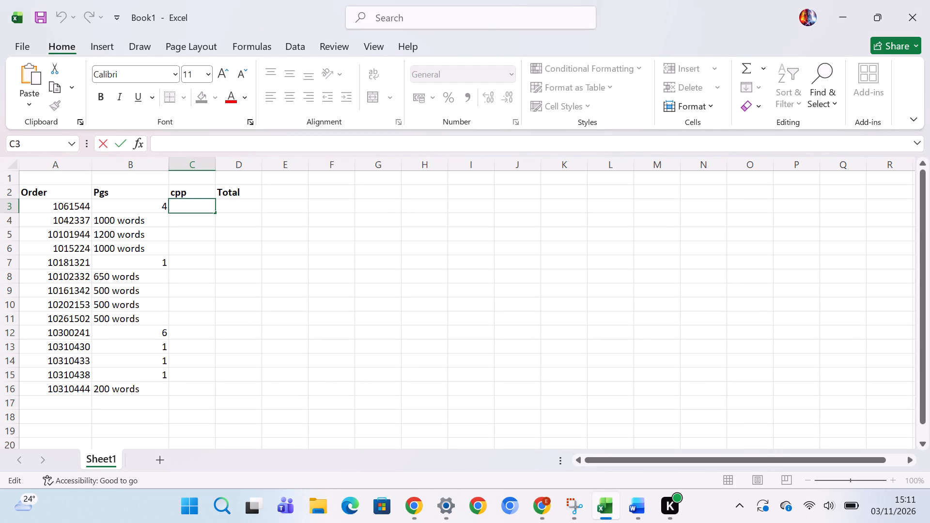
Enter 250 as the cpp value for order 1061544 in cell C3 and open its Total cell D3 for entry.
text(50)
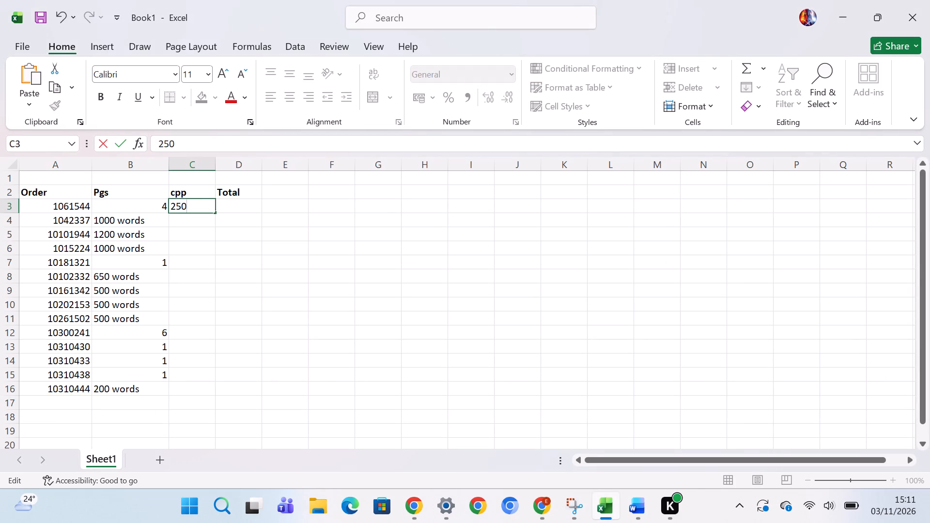
double_click(230, 208)
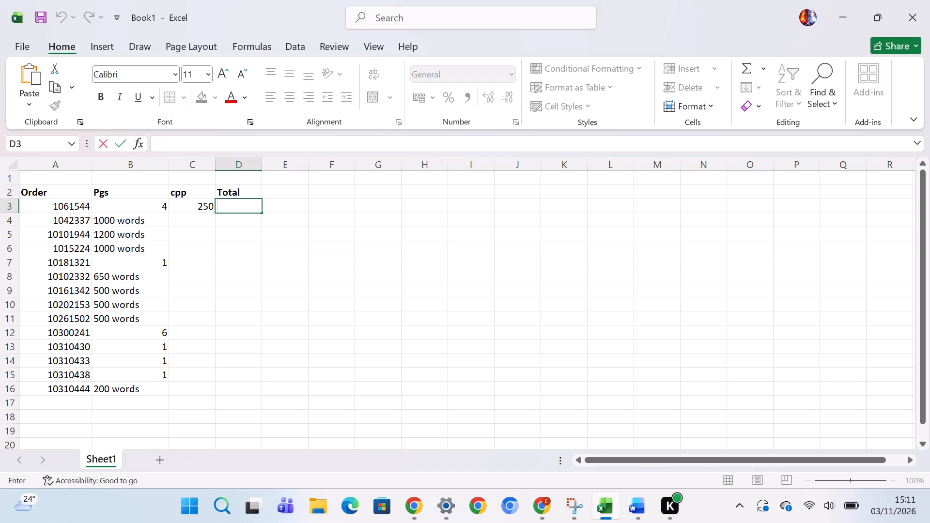
Enter the totals for the first four orders: 1000 in D3, 909 in D4, the same 909 copied into D6, and 1090 in D5.
text(1000)
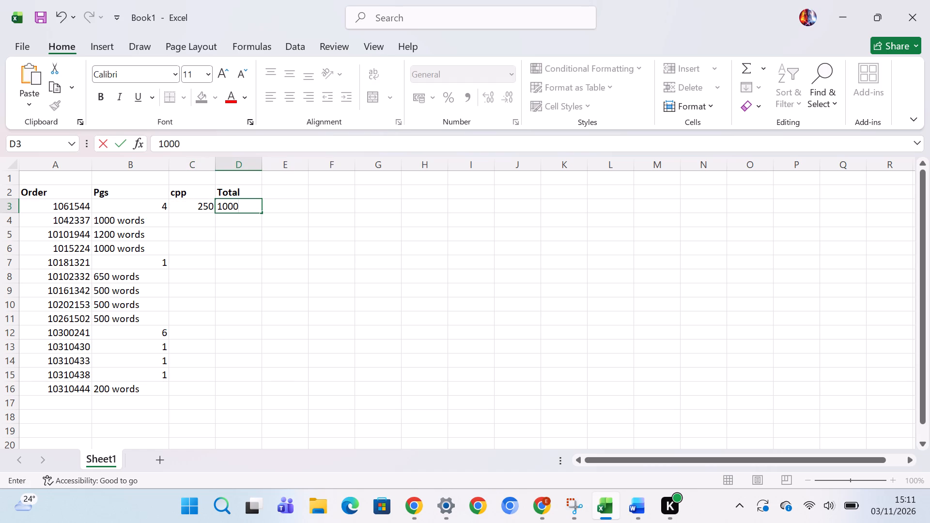
triple_click(232, 218)
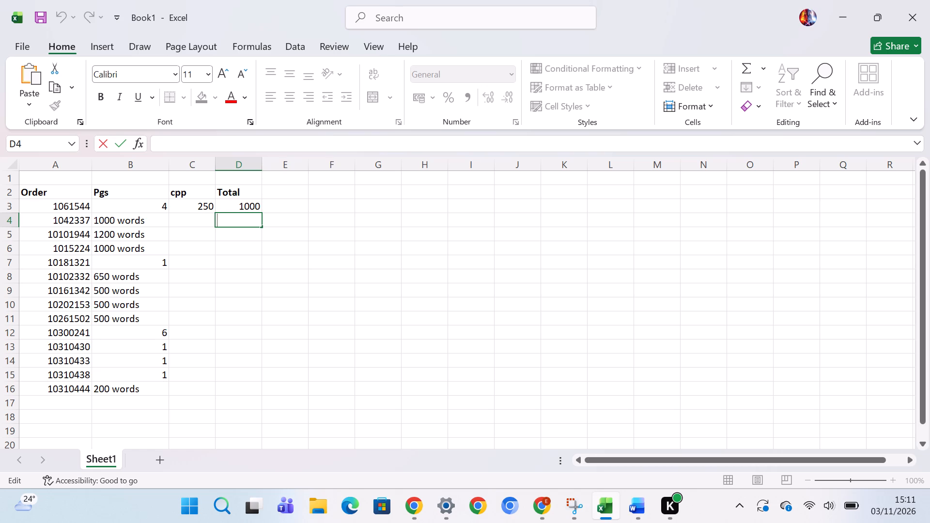
text(909)
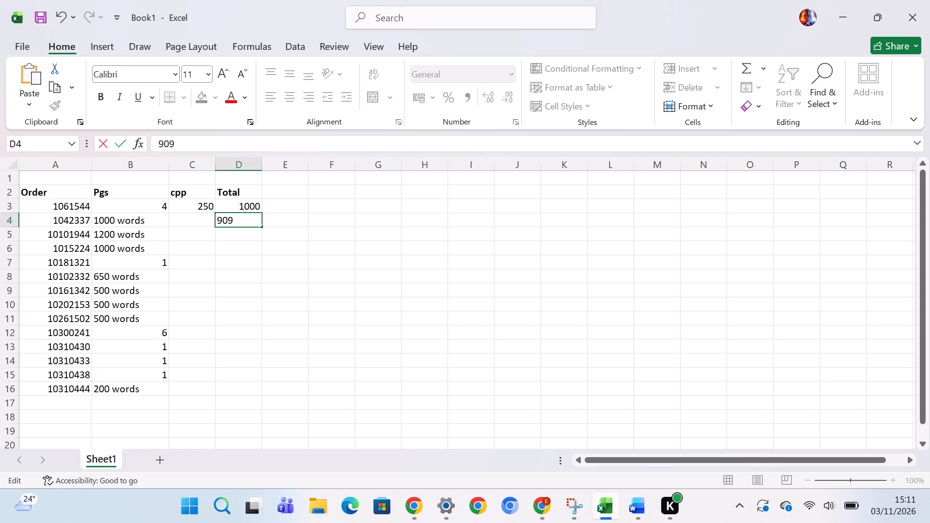
double_click(228, 221)
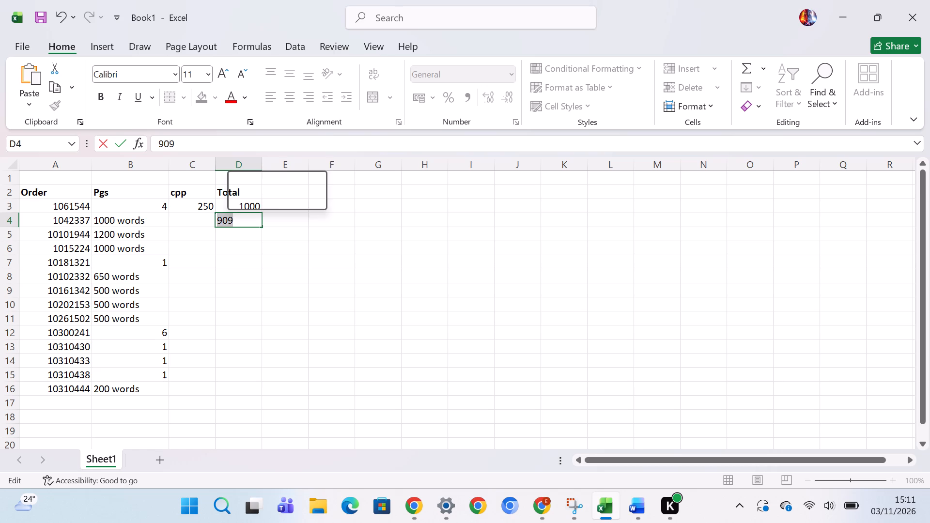
right_click(228, 221)
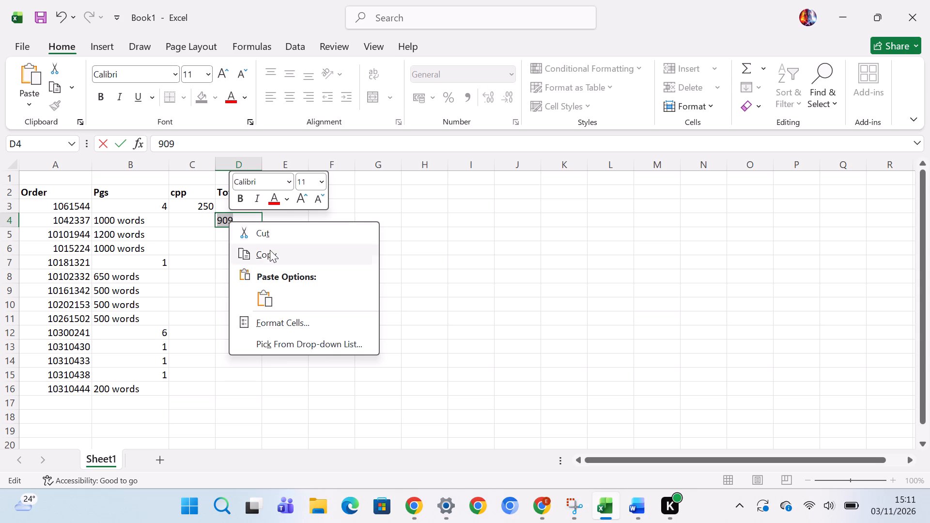
click(275, 258)
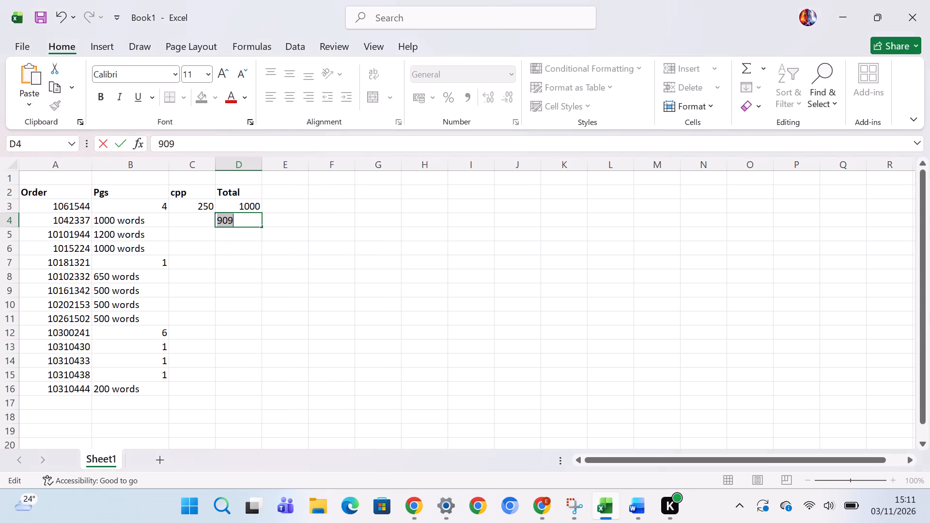
double_click(242, 250)
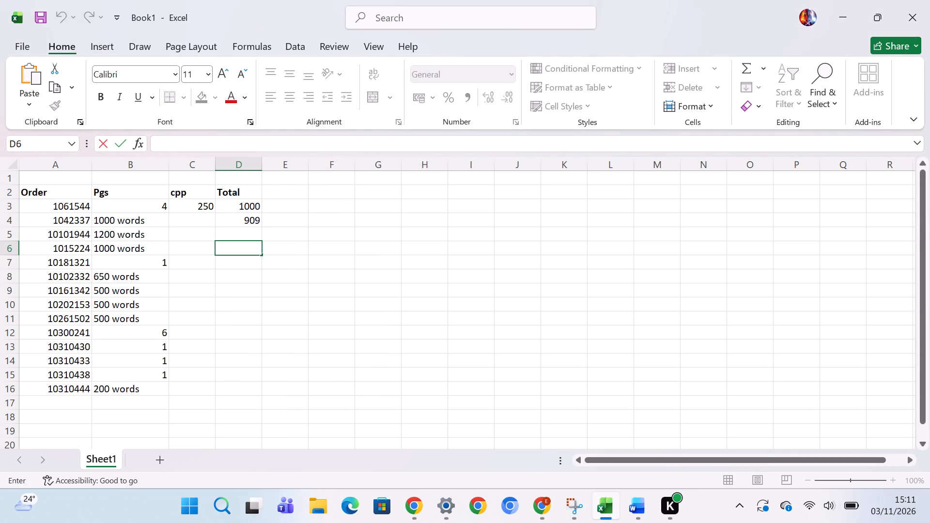
key(ctrl+v)
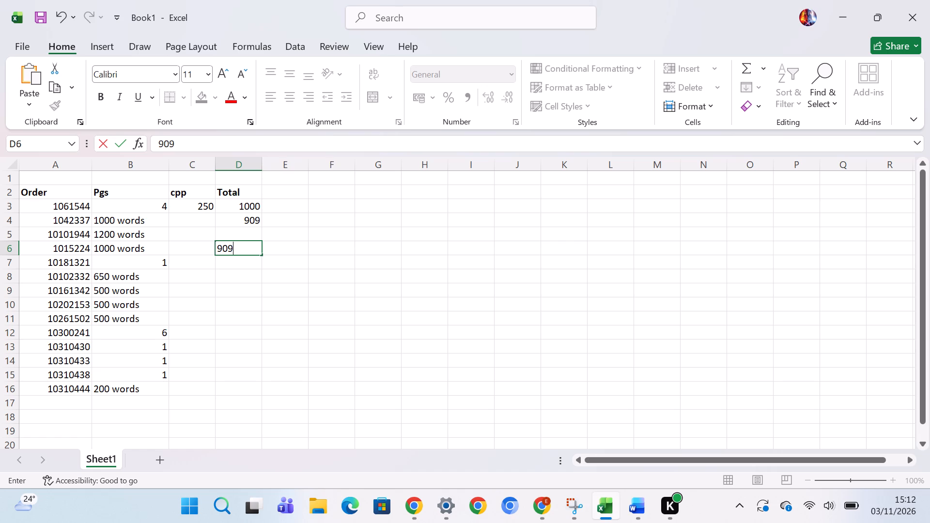
triple_click(249, 231)
text(1090)
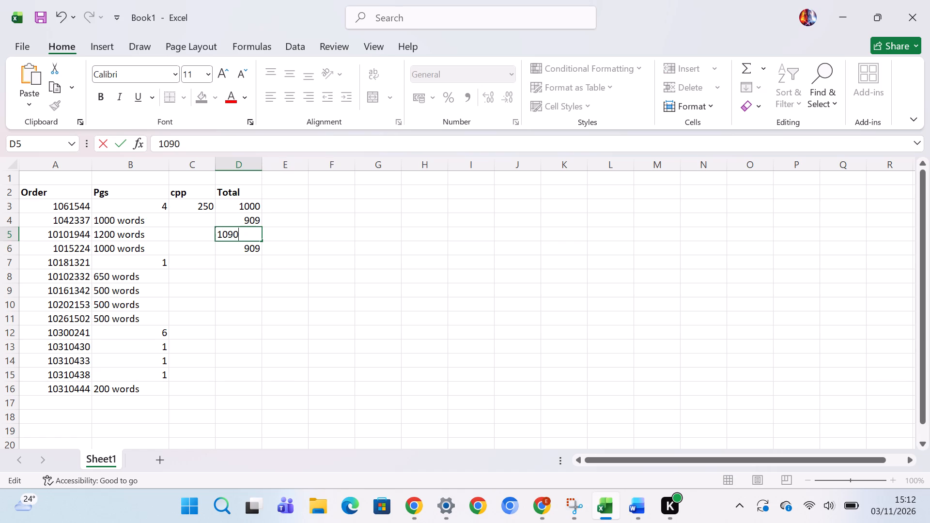
Enter the totals for rows 7 to 11: 250 in D7, 590 in D8, and 455 in each of D9, D10 and D11.
double_click(254, 262)
text(250)
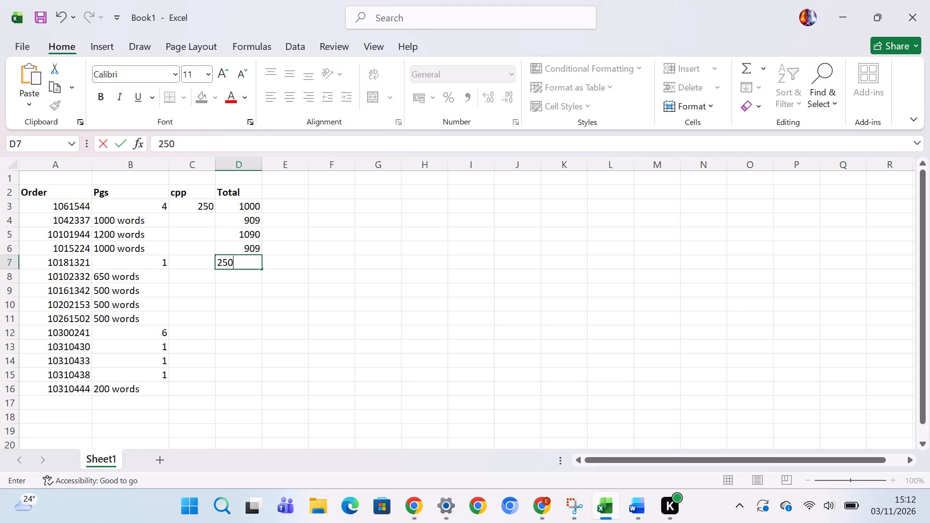
triple_click(252, 275)
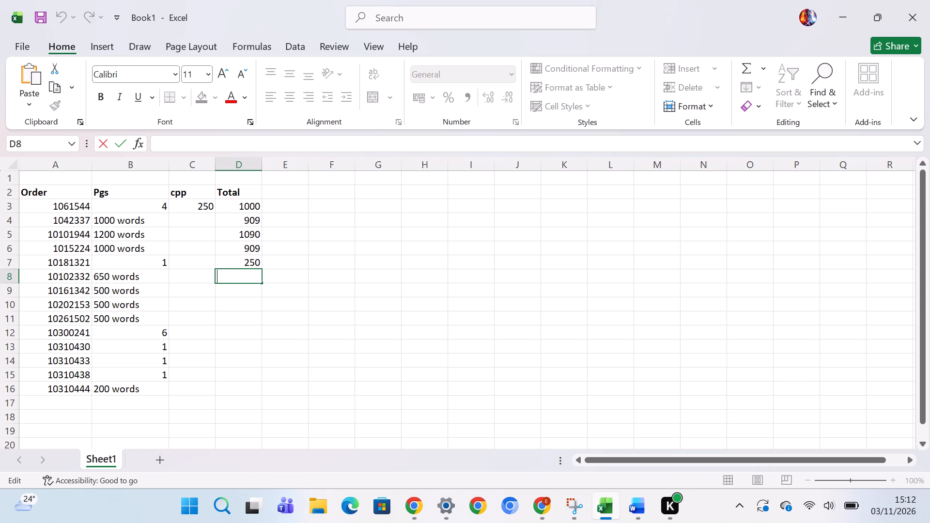
text(590)
triple_click(243, 291)
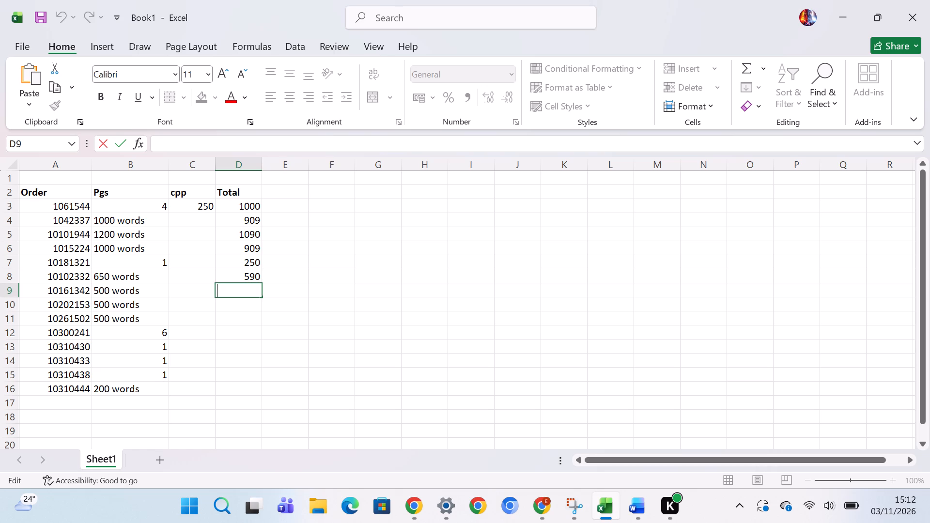
text(455)
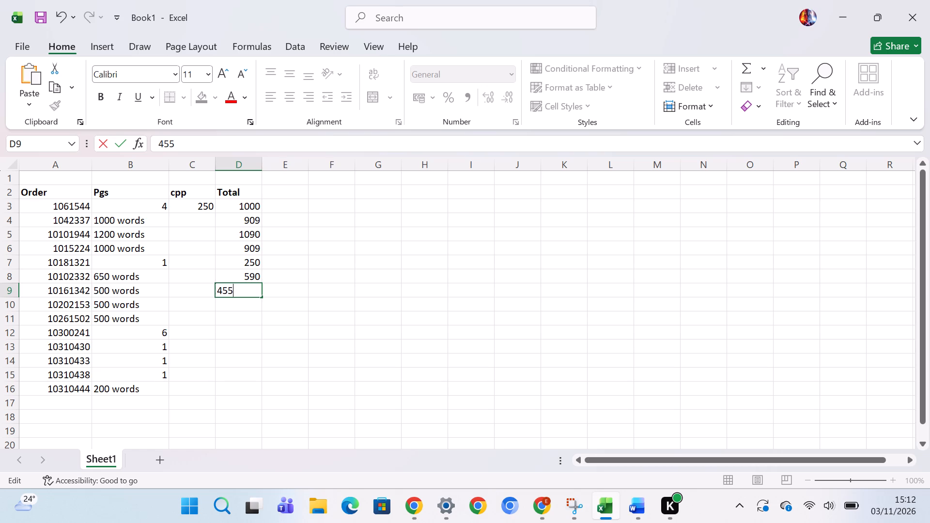
triple_click(233, 301)
text(455)
triple_click(233, 318)
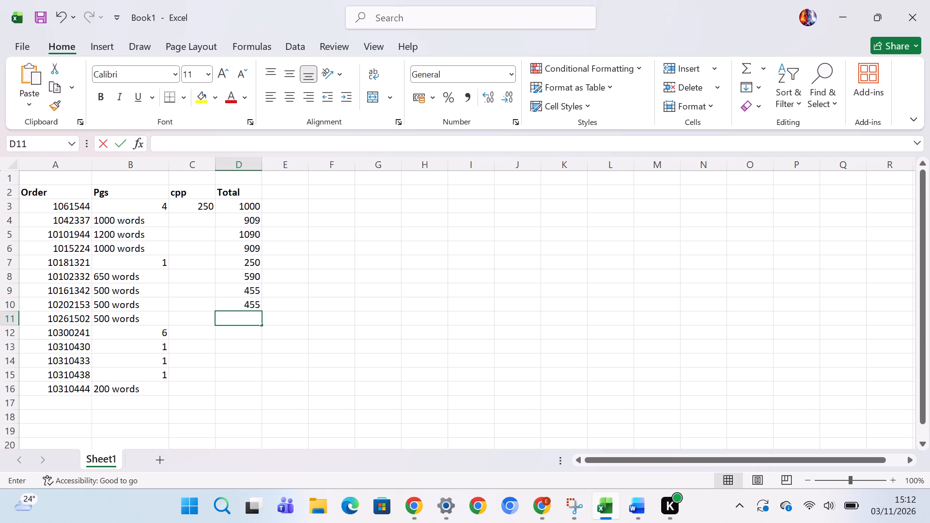
text(455)
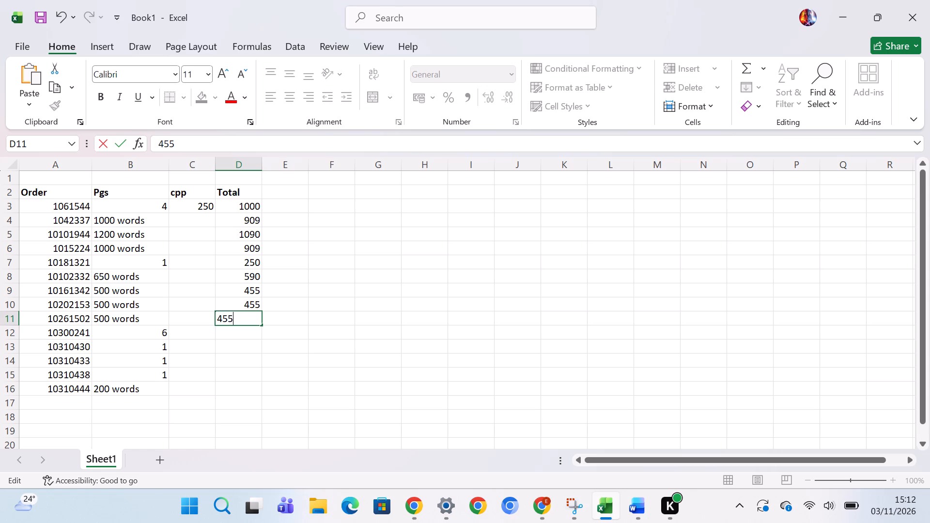
Enter the totals for the remaining orders: 1500 in D12, 250 in each of D13 to D15, and 180 in D16.
triple_click(232, 329)
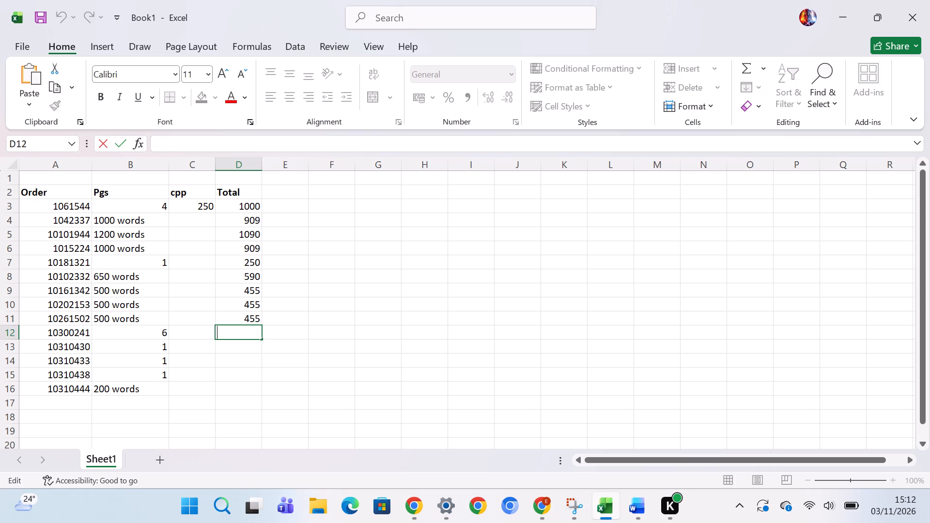
text(1500)
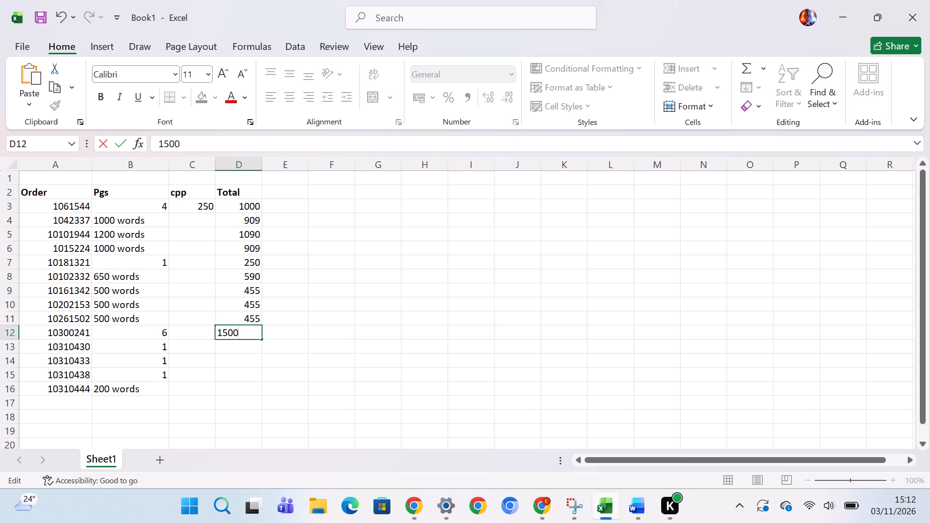
triple_click(234, 342)
text(250)
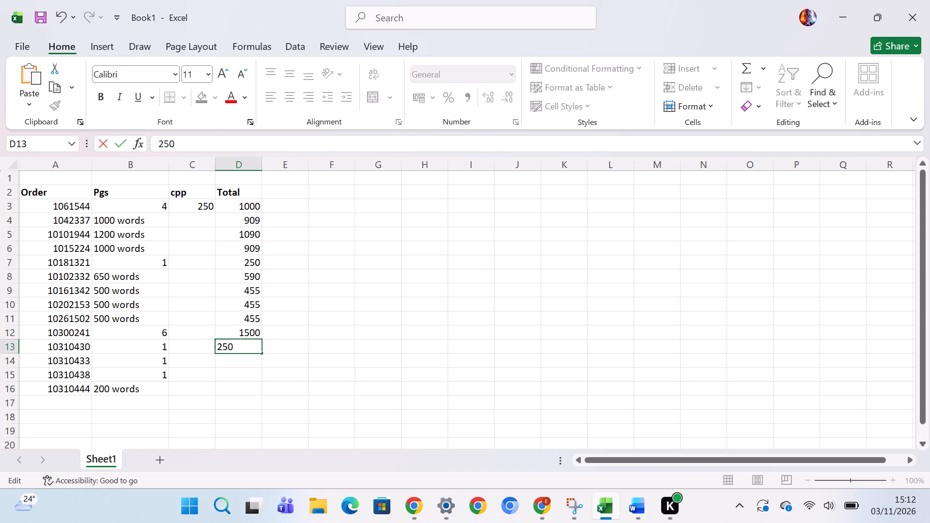
triple_click(237, 358)
text(250)
double_click(239, 370)
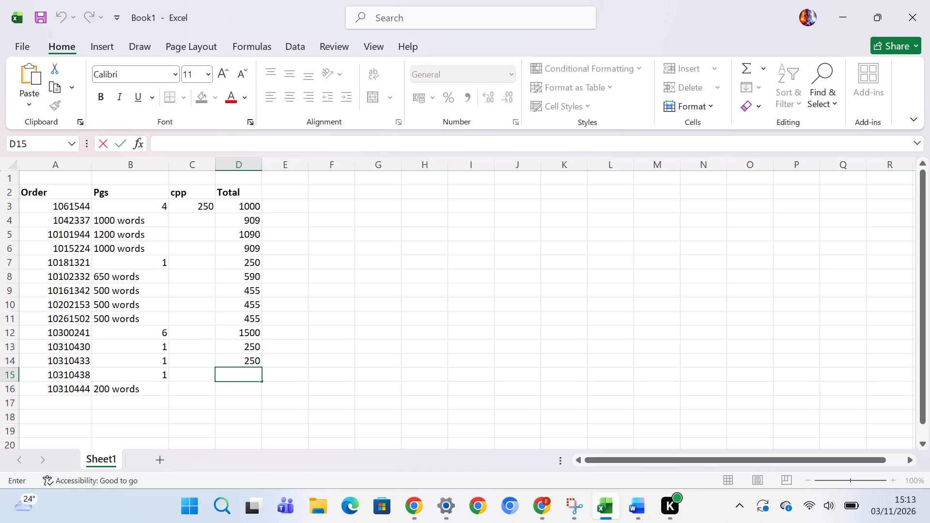
text(250)
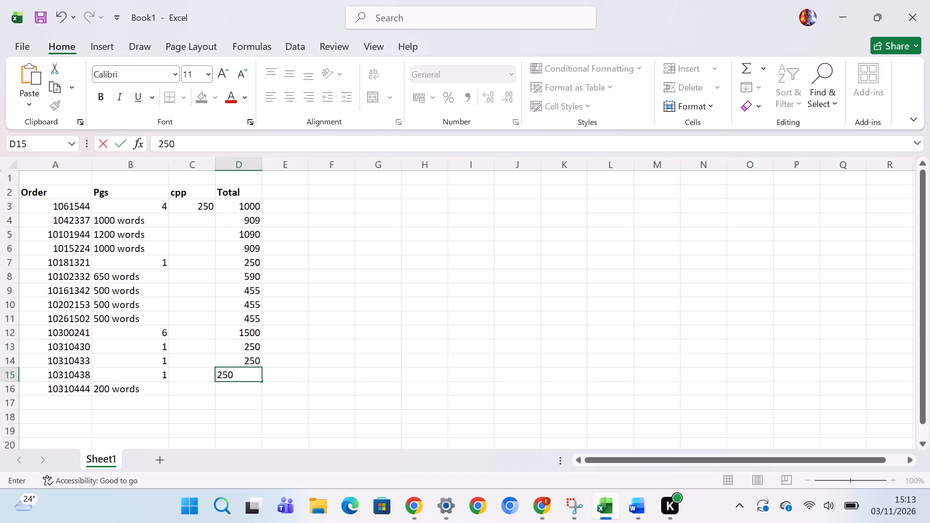
triple_click(239, 385)
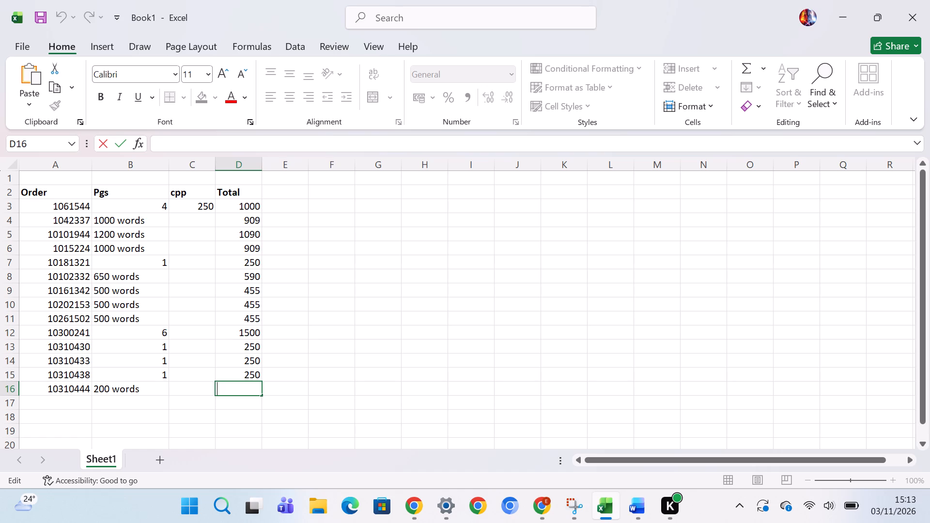
text(180)
triple_click(253, 418)
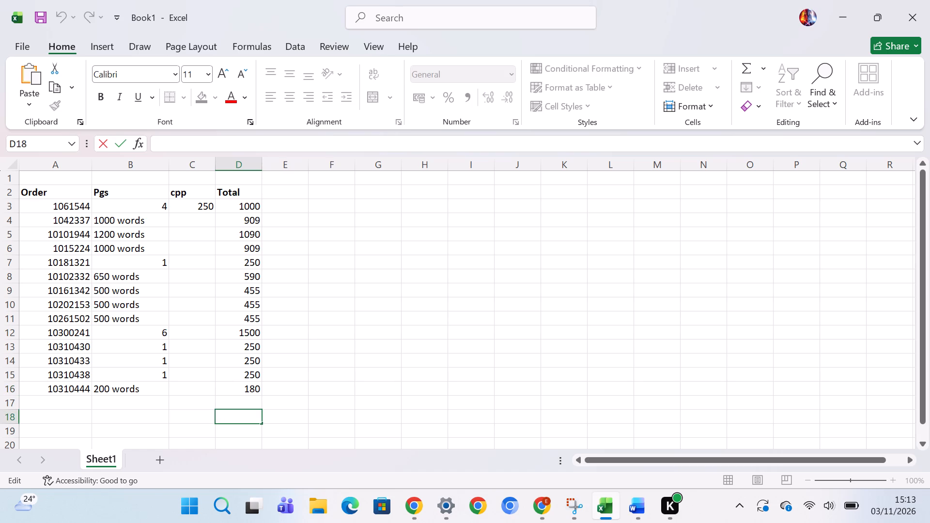
Add an AutoSum of the Total values D3 to D16 in the cell directly below them, D17.
click(251, 206)
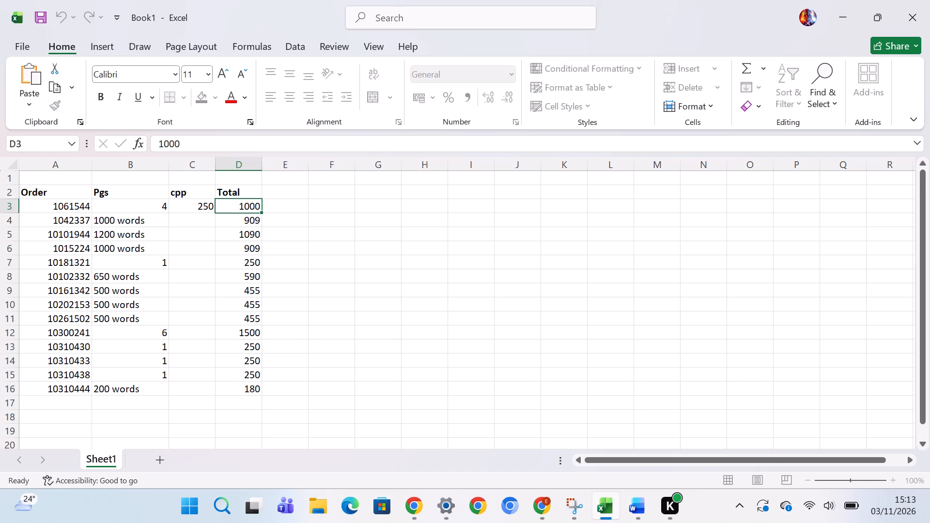
drag(256, 204, 263, 370)
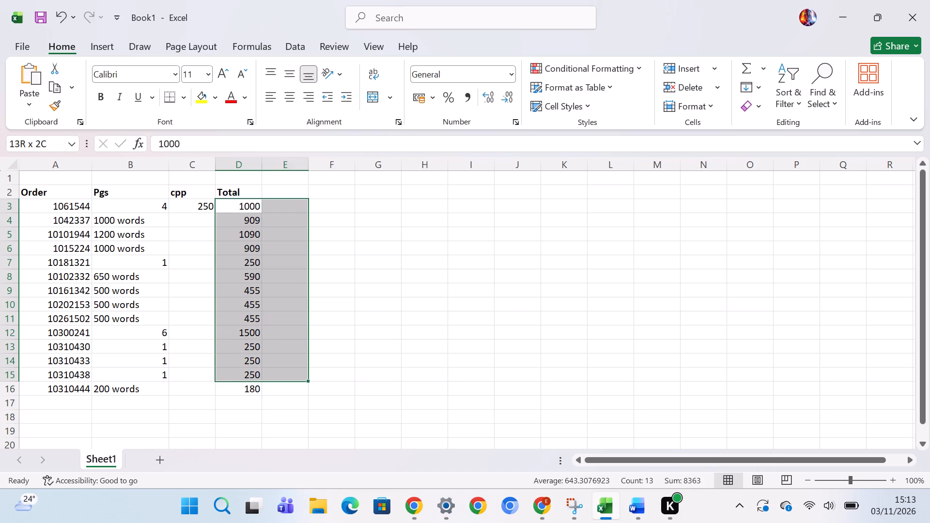
drag(263, 370, 255, 384)
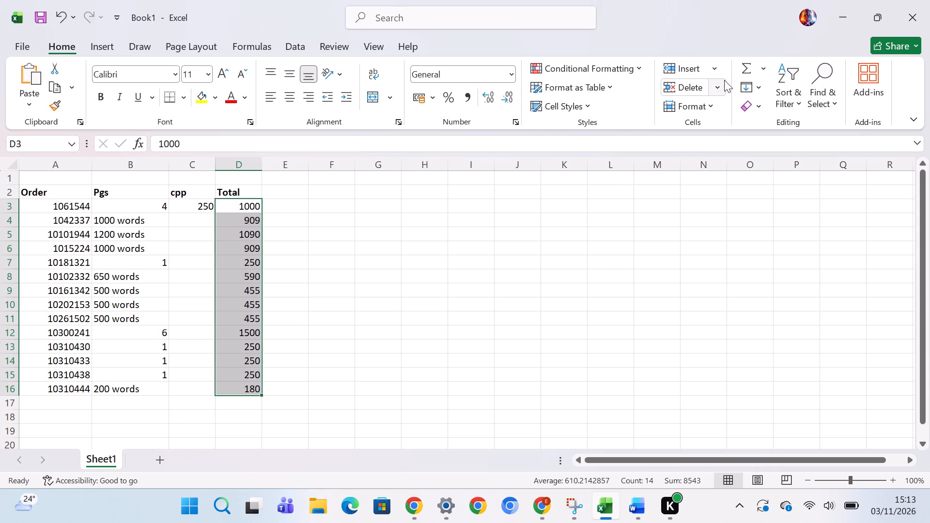
click(767, 65)
click(768, 84)
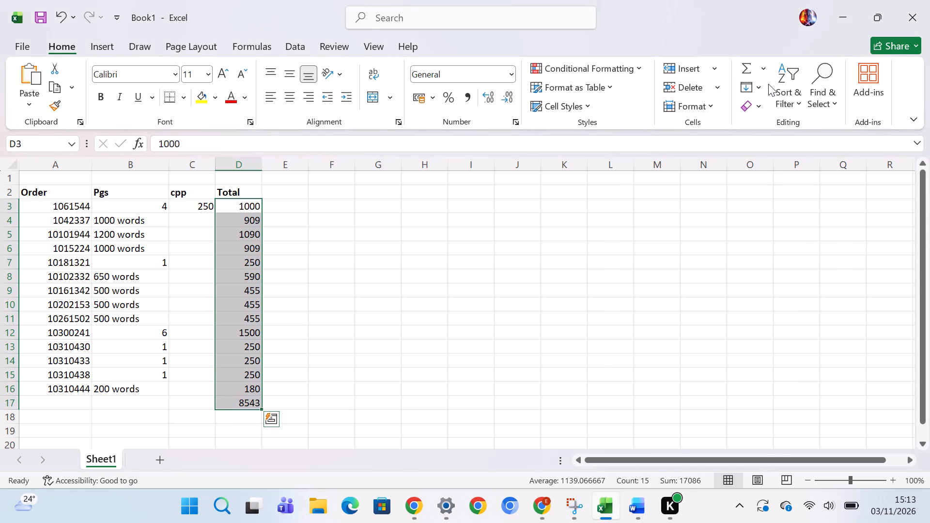
Open cell C17, beside the sum of the Total column, for editing.
double_click(184, 405)
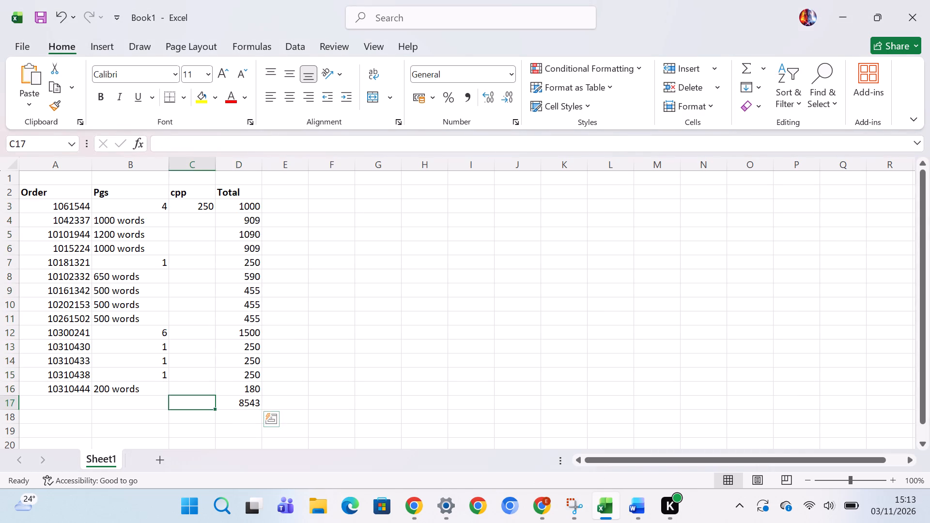
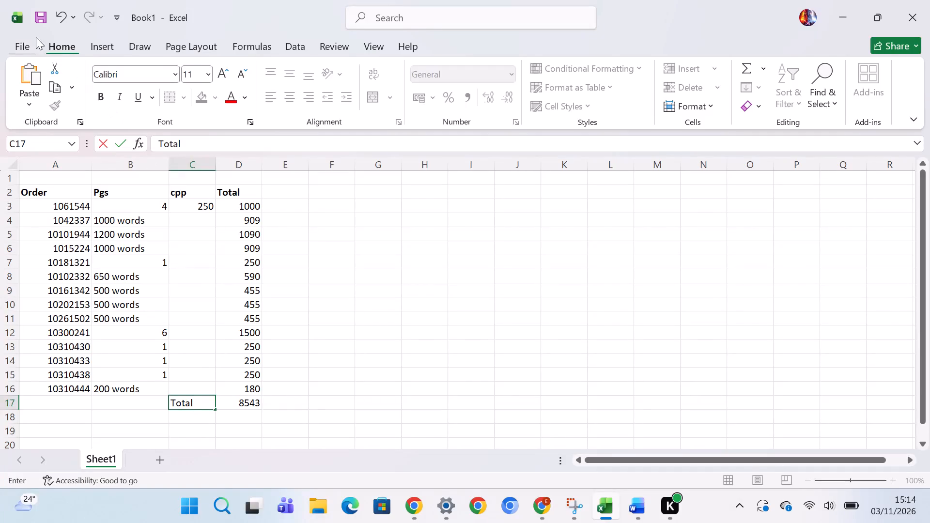
Save the workbook as an Excel Workbook named Invoice Oct in the Downloads folder.
click(19, 42)
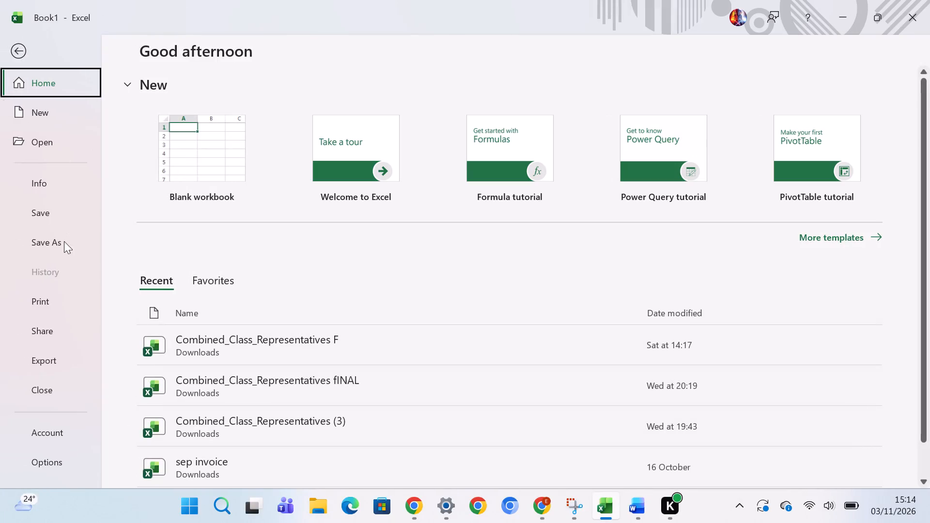
click(60, 244)
click(193, 385)
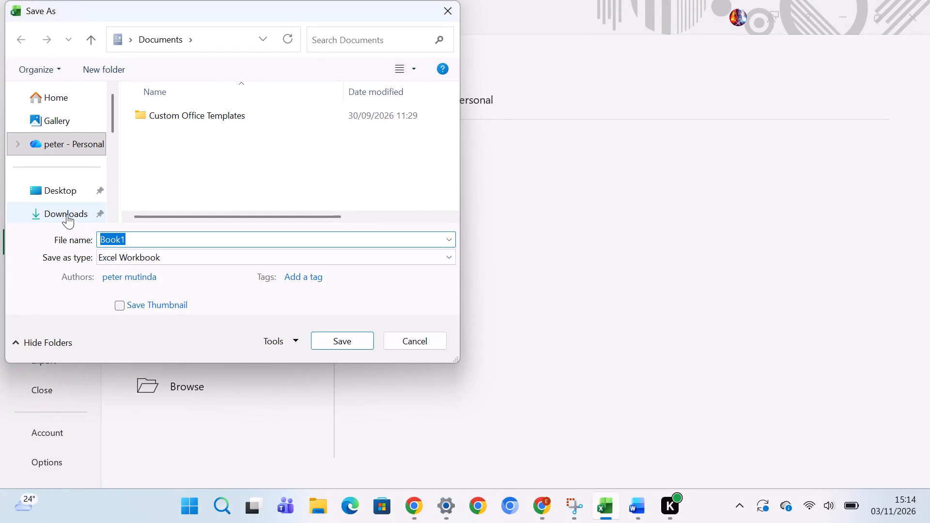
click(64, 212)
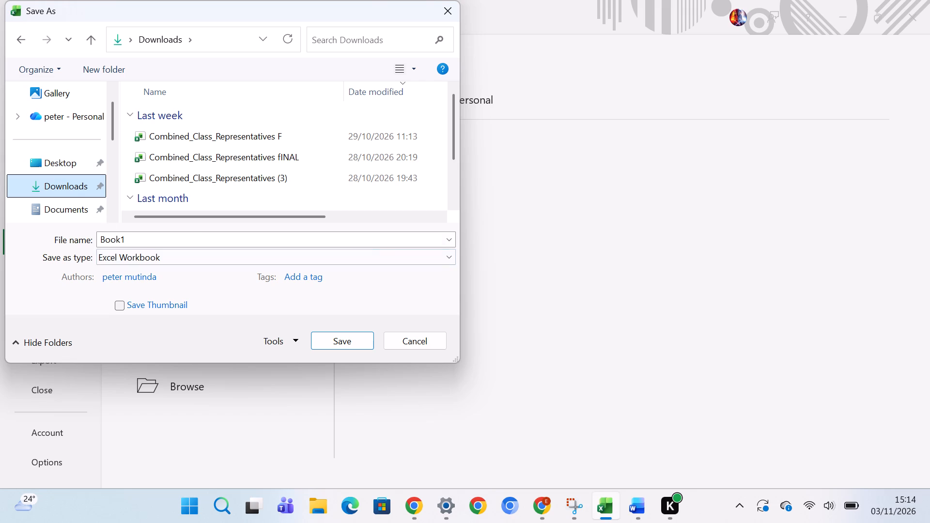
click(145, 234)
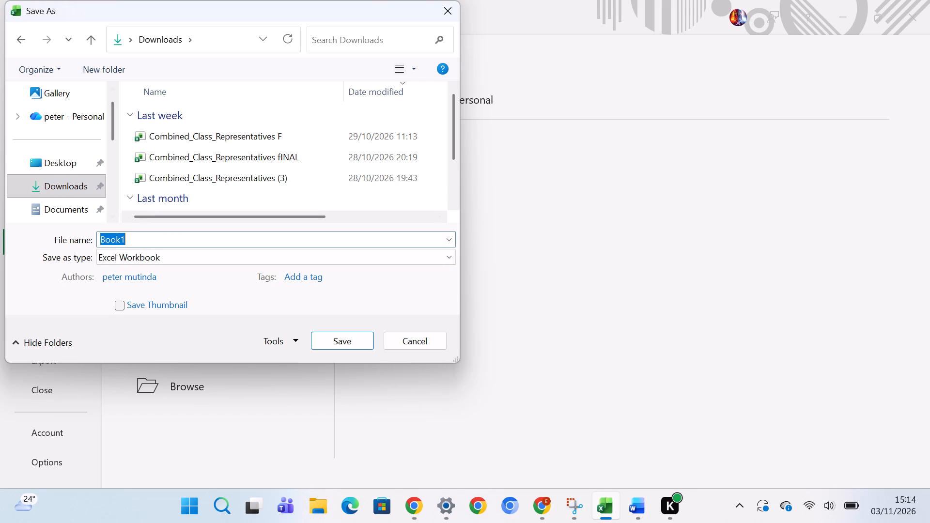
key(BackSpace)
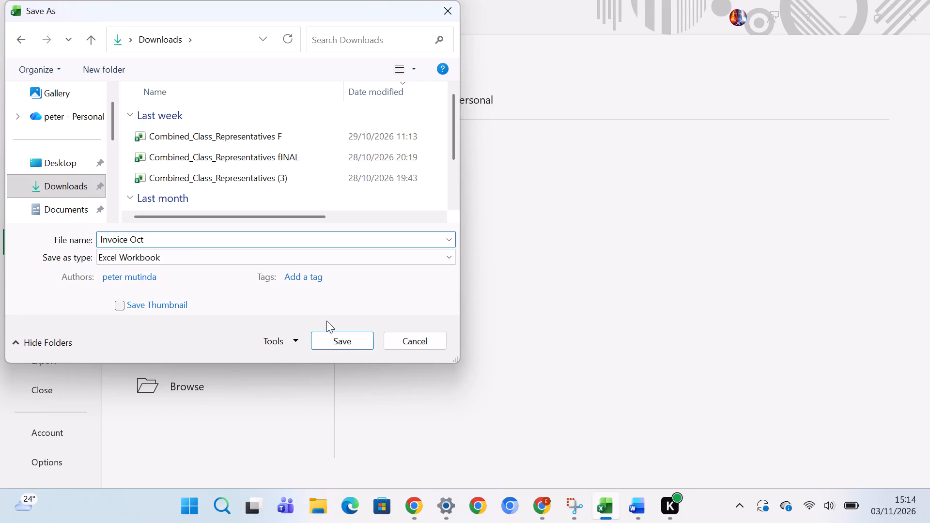
Finish saving the workbook as Invoice Oct, an Excel Workbook, in the Downloads folder.
click(352, 337)
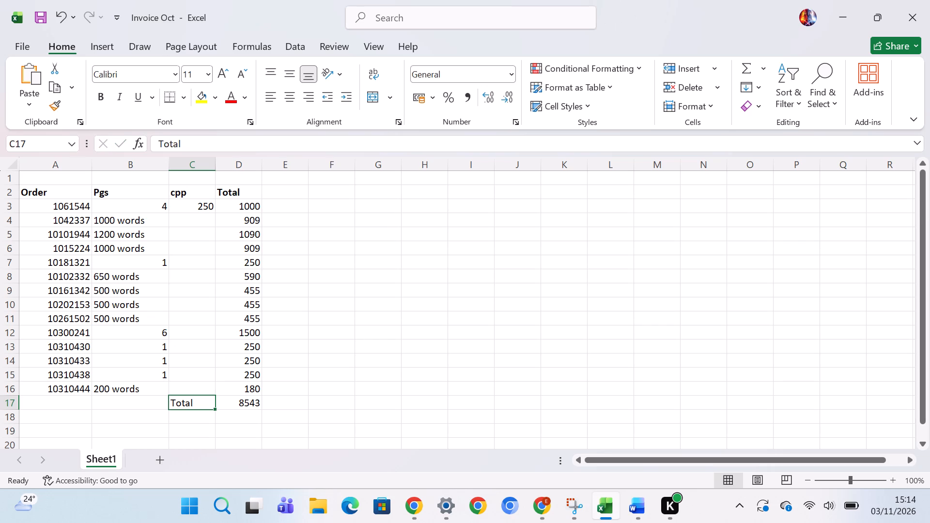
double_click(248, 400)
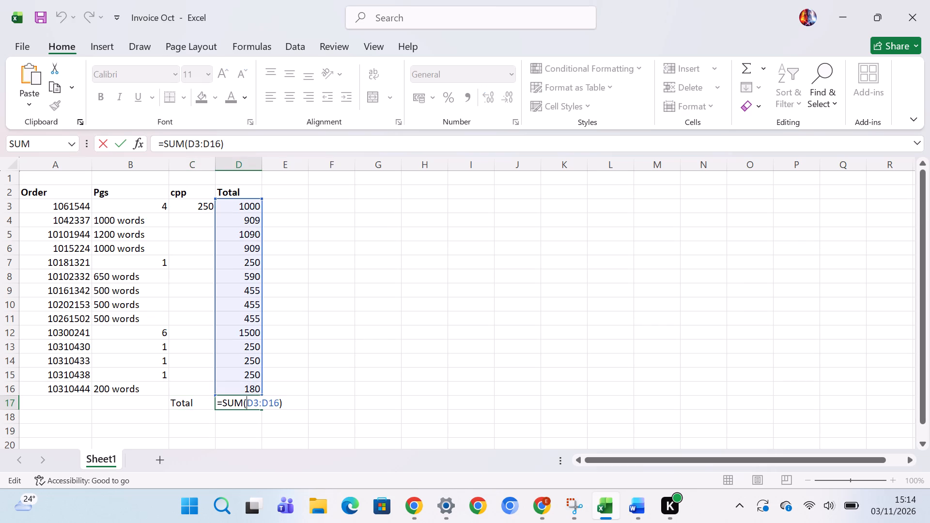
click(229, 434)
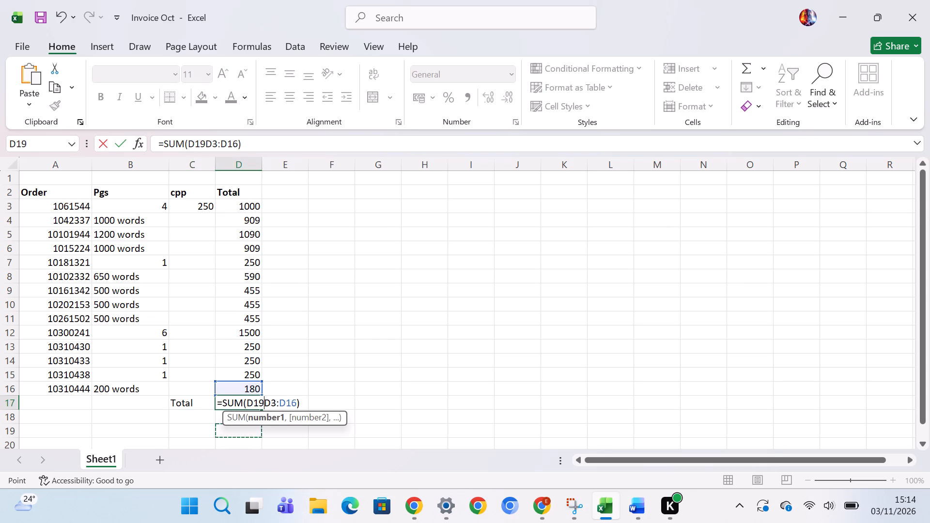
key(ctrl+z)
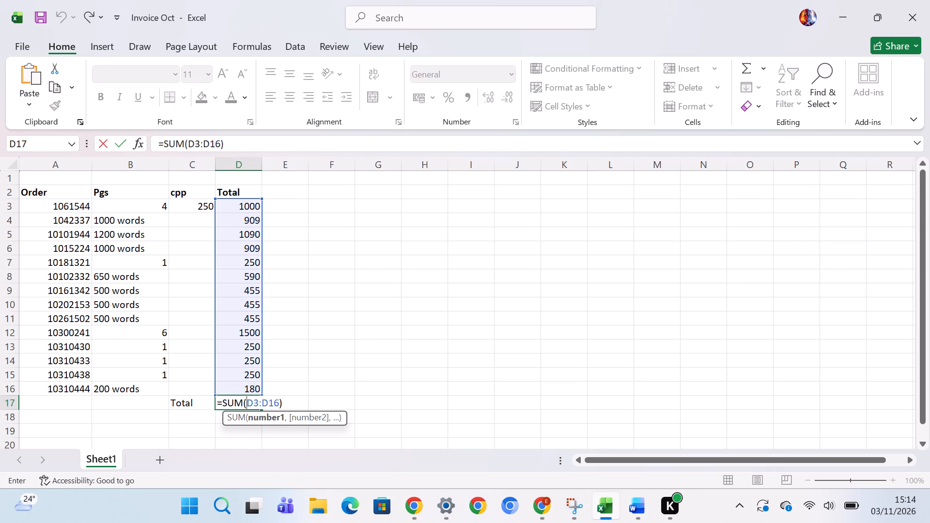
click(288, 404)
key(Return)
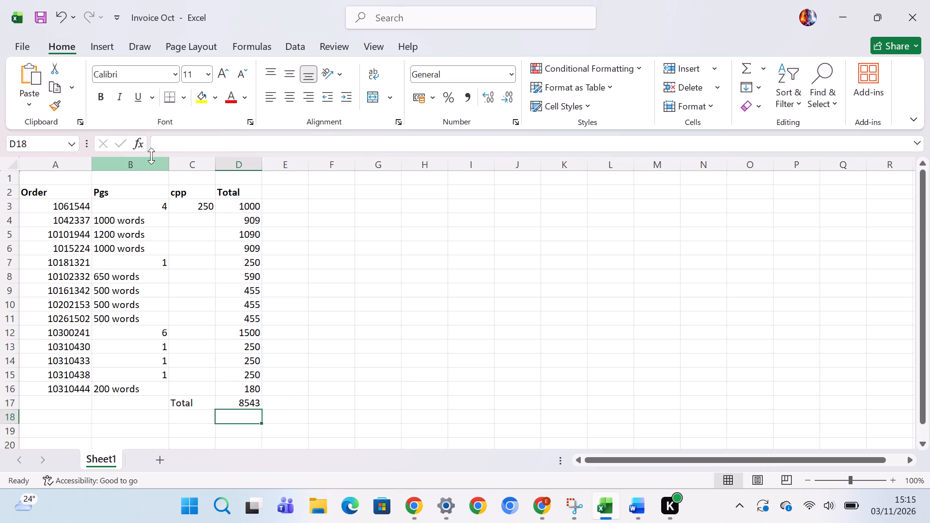
Save the Invoice Oct workbook again under its existing name.
key(ctrl+s)
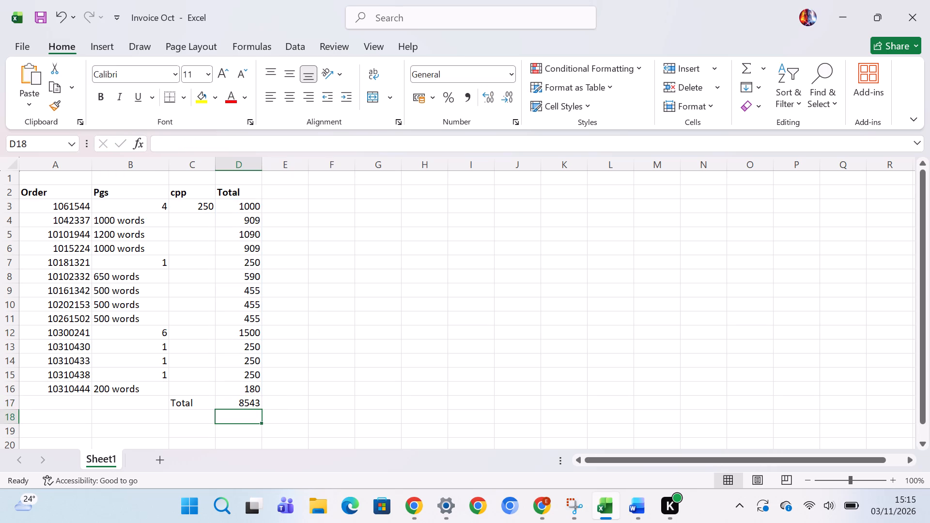